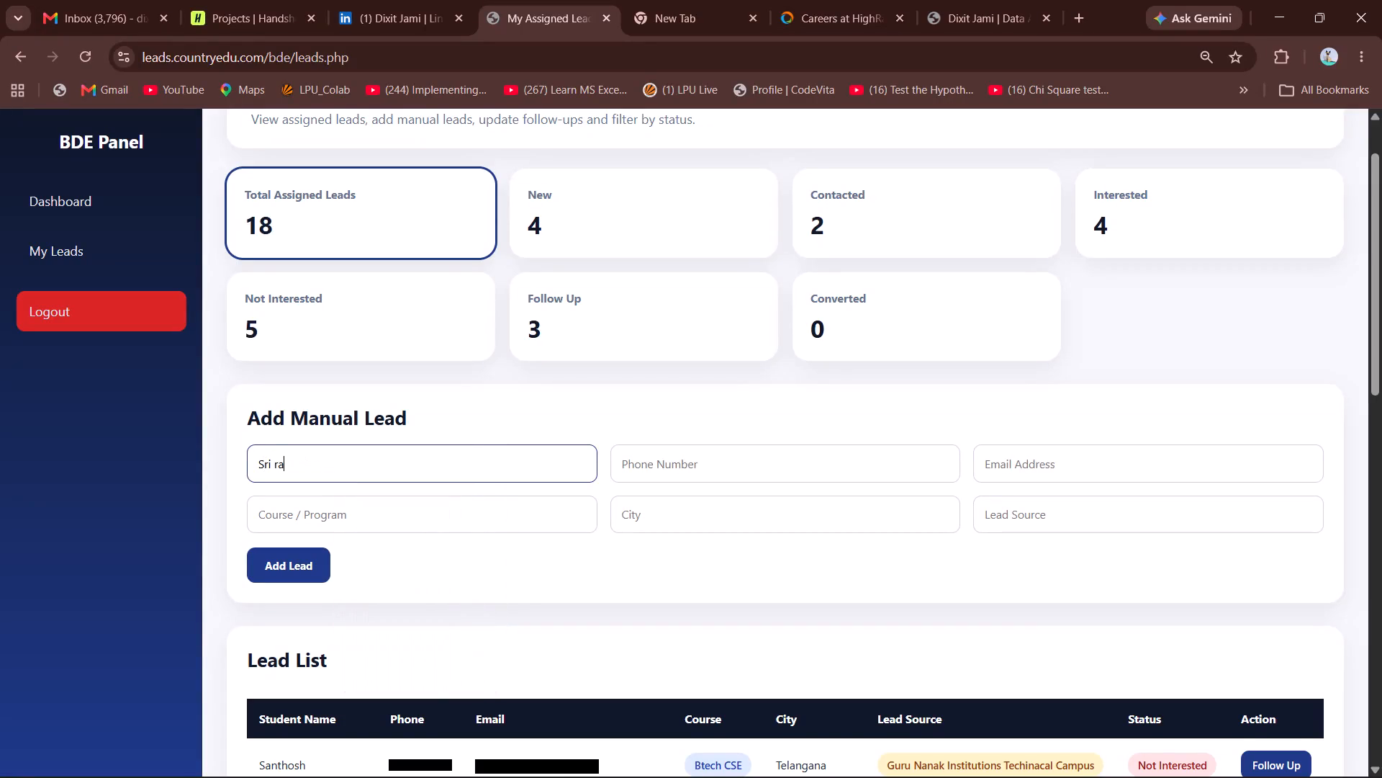
Correct the student name in the manual lead form to Sriram.
key(BackSpace)
key(BackSpace)
key(BackSpace)
key(BackSpace)
key(BackSpace)
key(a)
key(BackSpace)
key(BackSpace)
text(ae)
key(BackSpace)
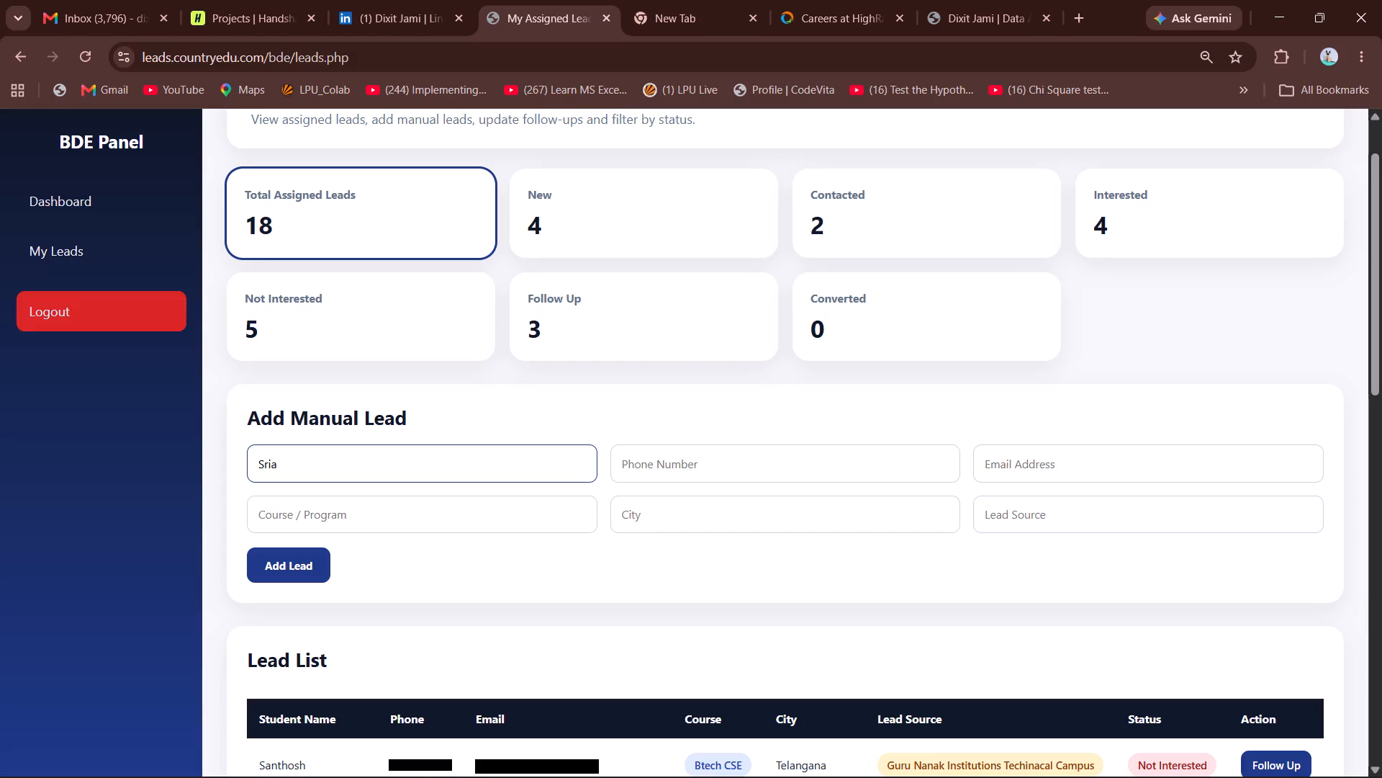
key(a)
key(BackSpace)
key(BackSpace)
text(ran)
Correct the end of the student name in the Add Manual Lead form so it reads Sriram.
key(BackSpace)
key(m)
Start filling in the phone number for the new lead in the Add Manual Lead form.
click(696, 470)
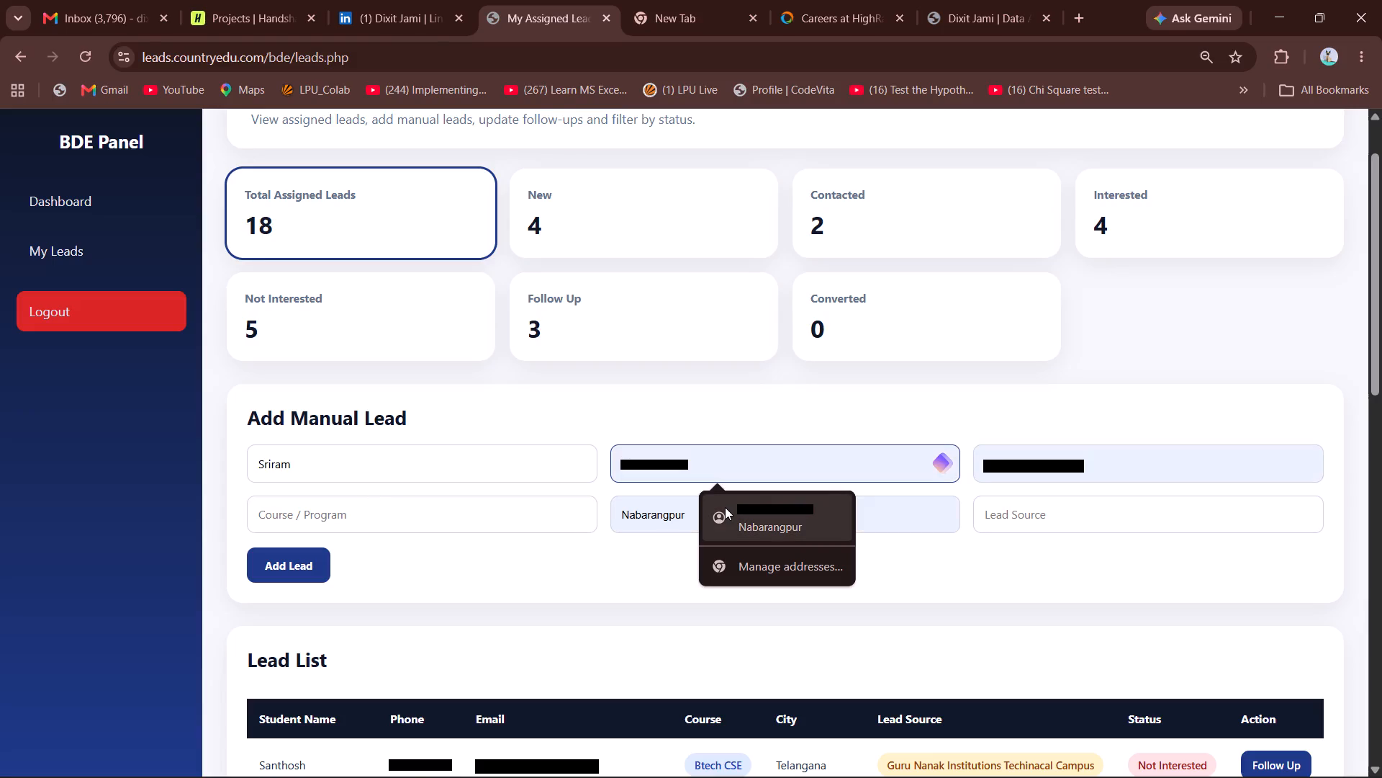
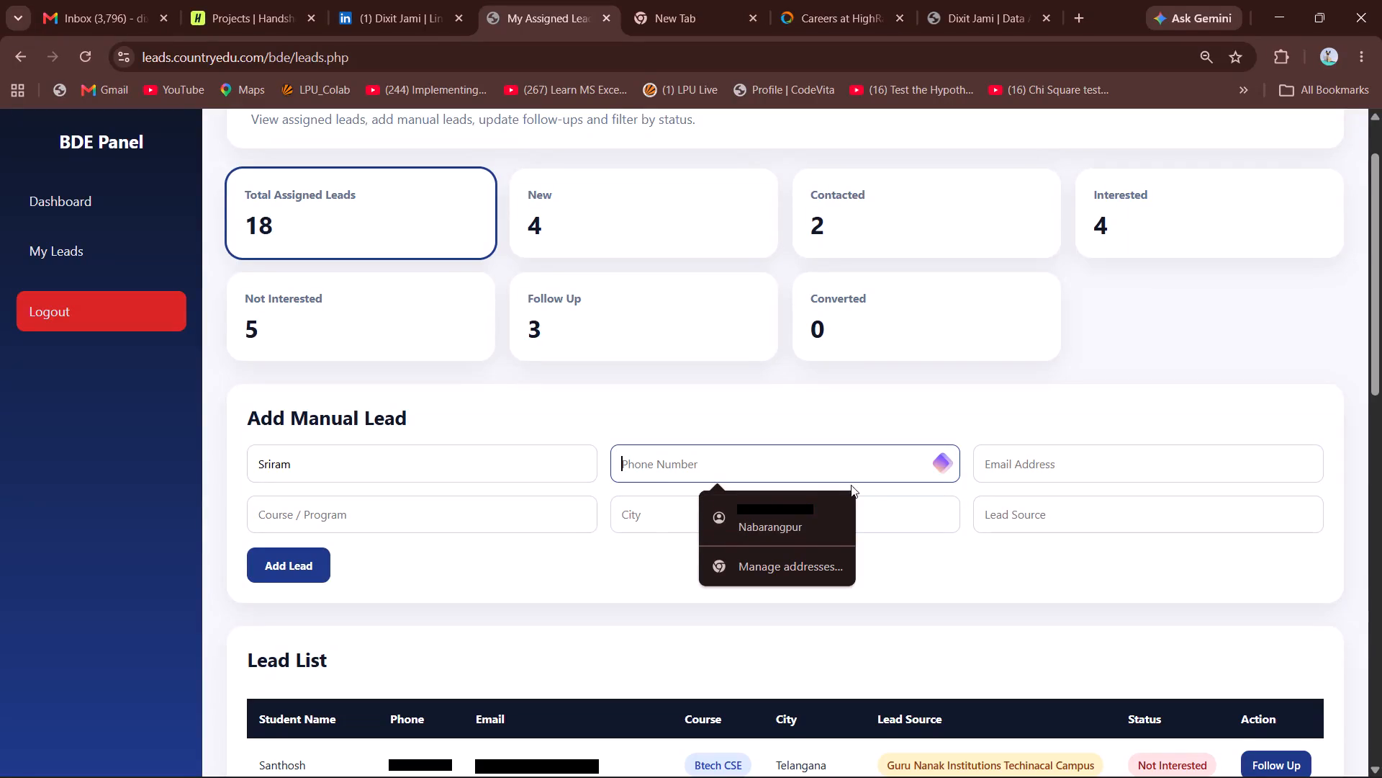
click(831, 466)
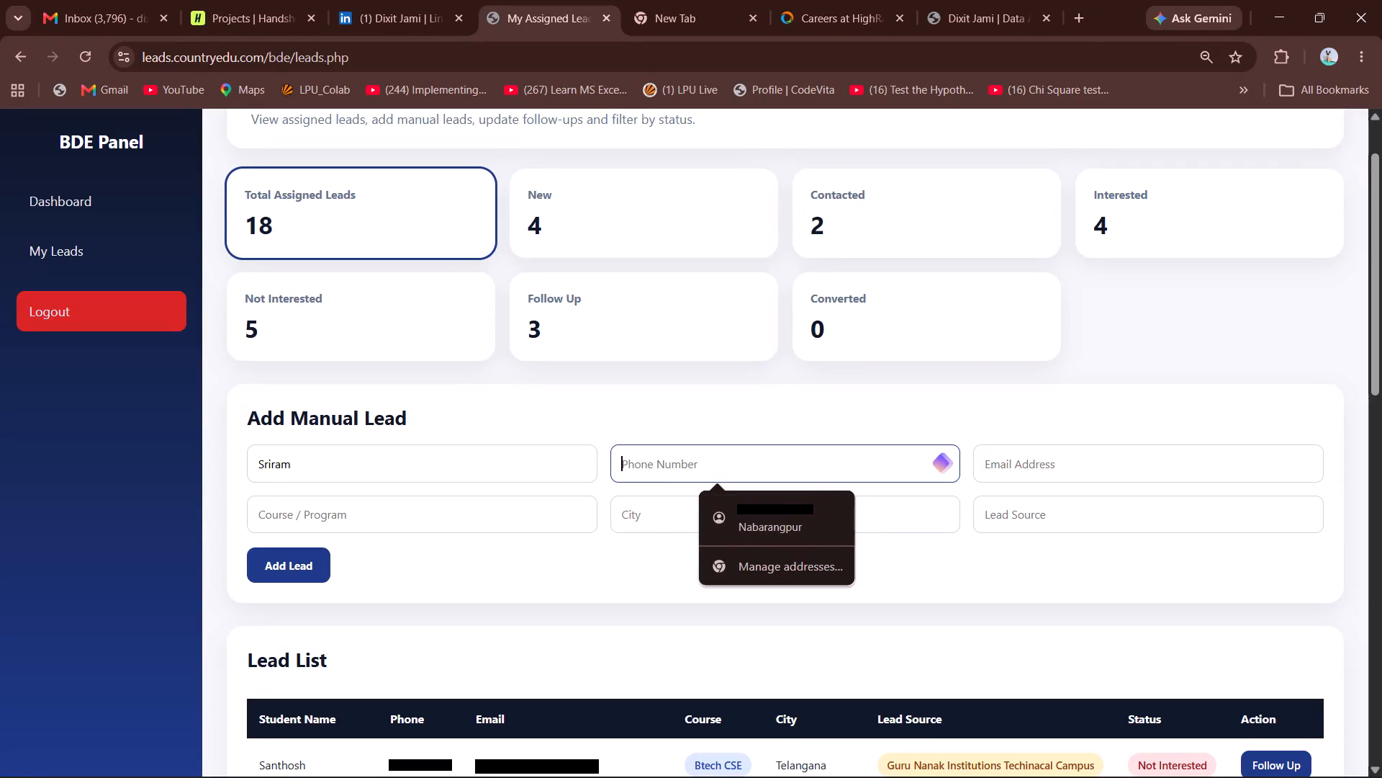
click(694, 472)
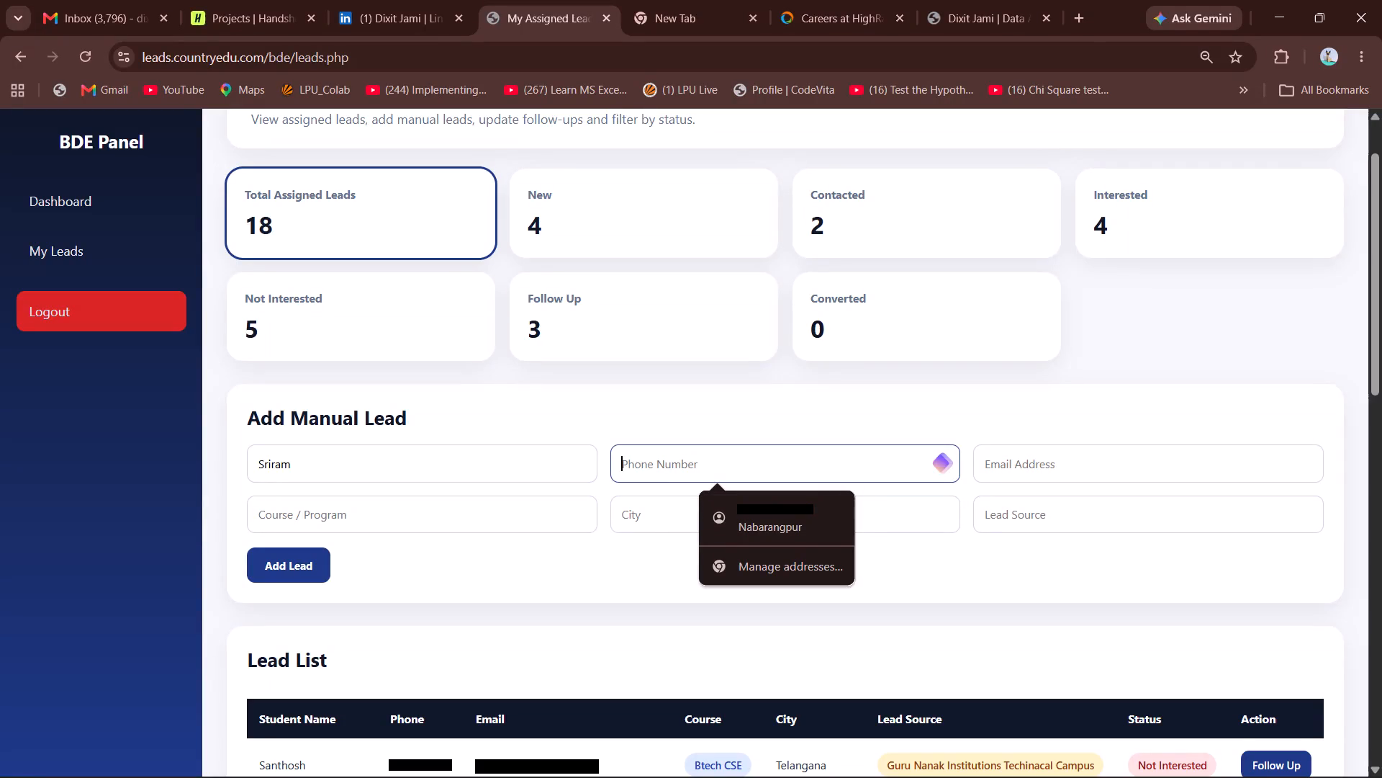
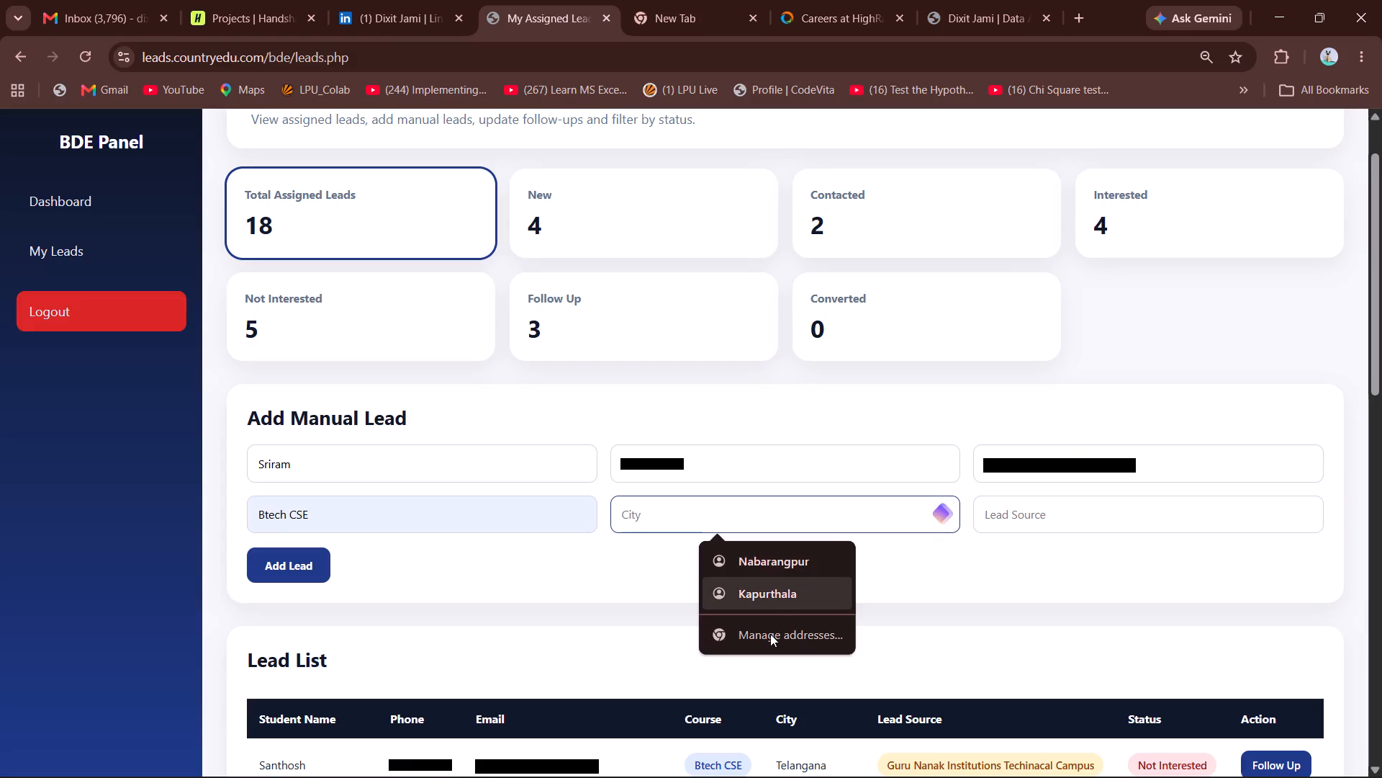
Enter Telangana as the city in the manual lead form.
text(tekla)
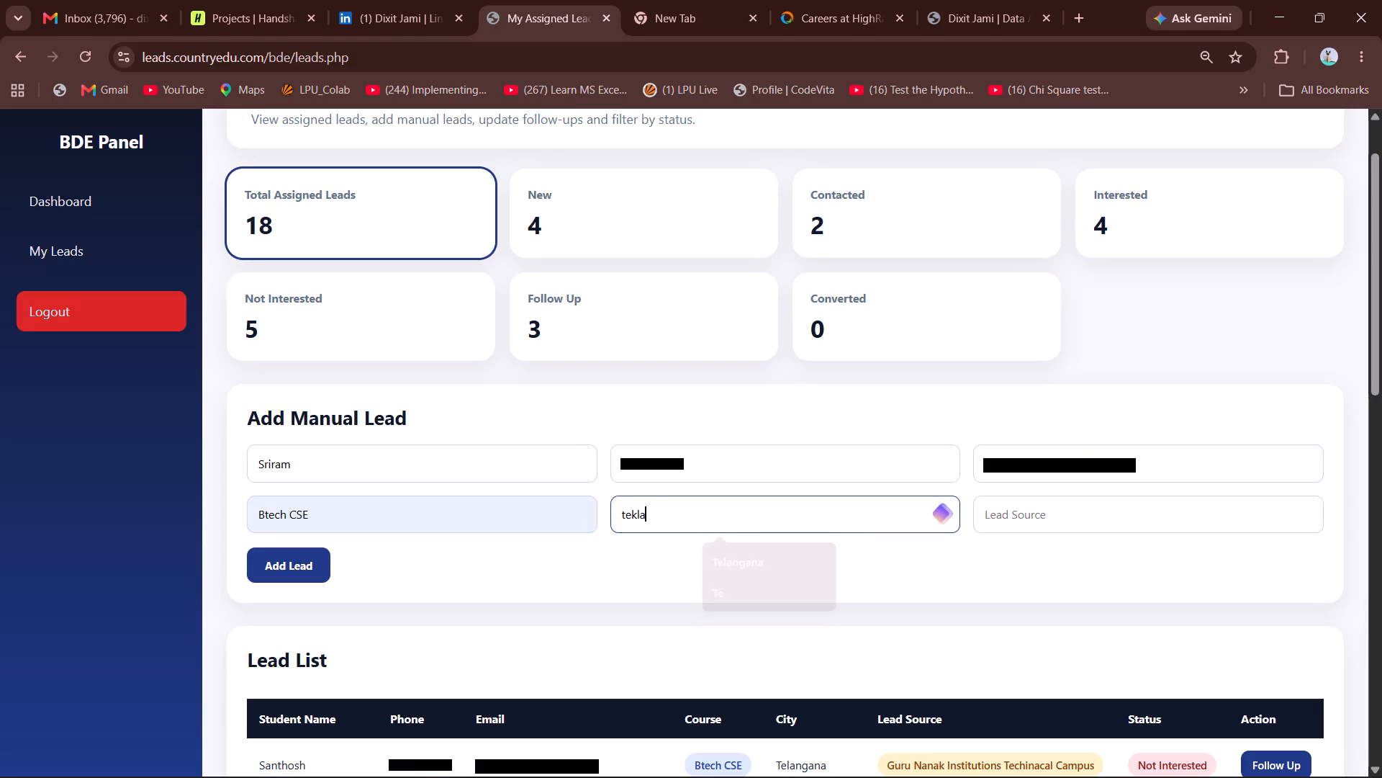
key(BackSpace)
key(BackSpace)
key(BackSpace)
key(BackSpace)
key(BackSpace)
text(Telangaba)
key(BackSpace)
key(BackSpace)
text(na)
Set the lead source to Guru Nanak Institutions Techinacal Campus and submit the manual lead.
click(987, 508)
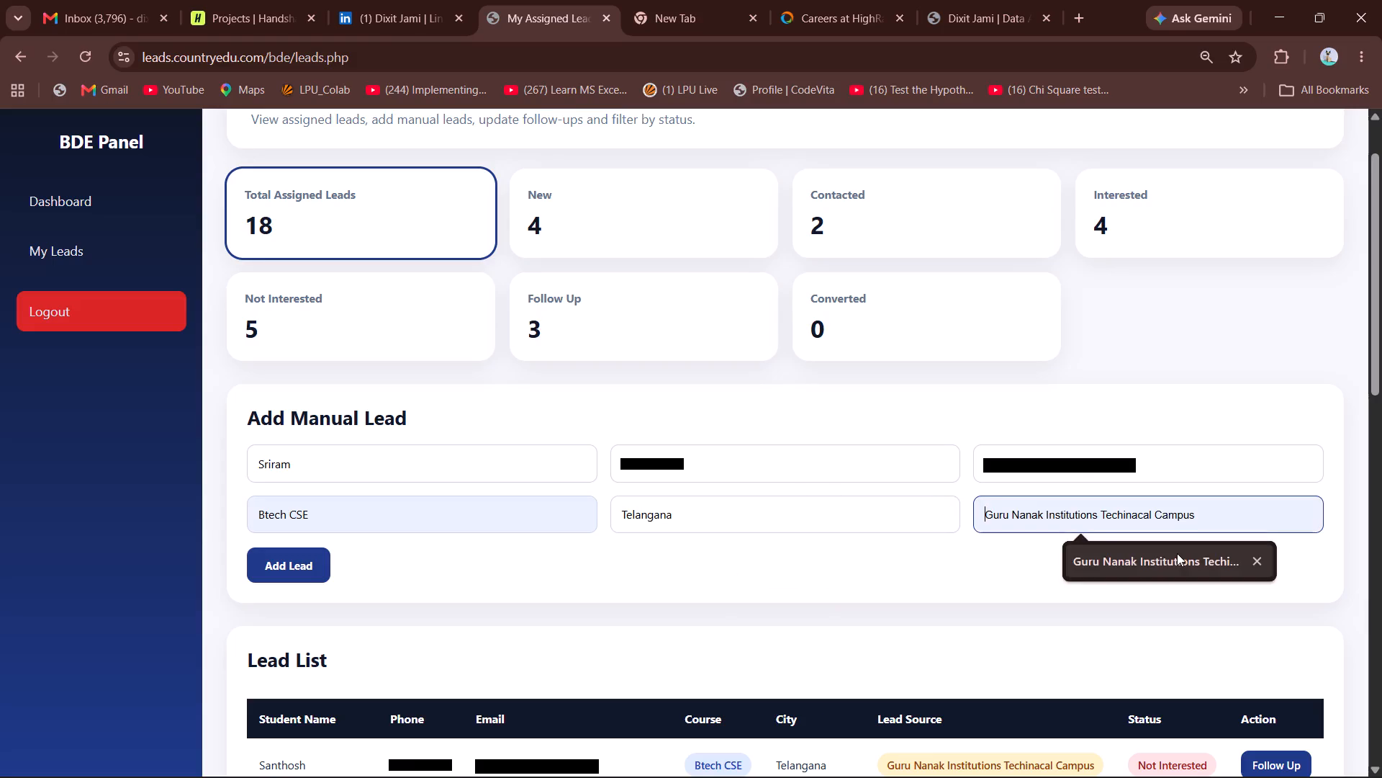
click(1178, 555)
click(316, 578)
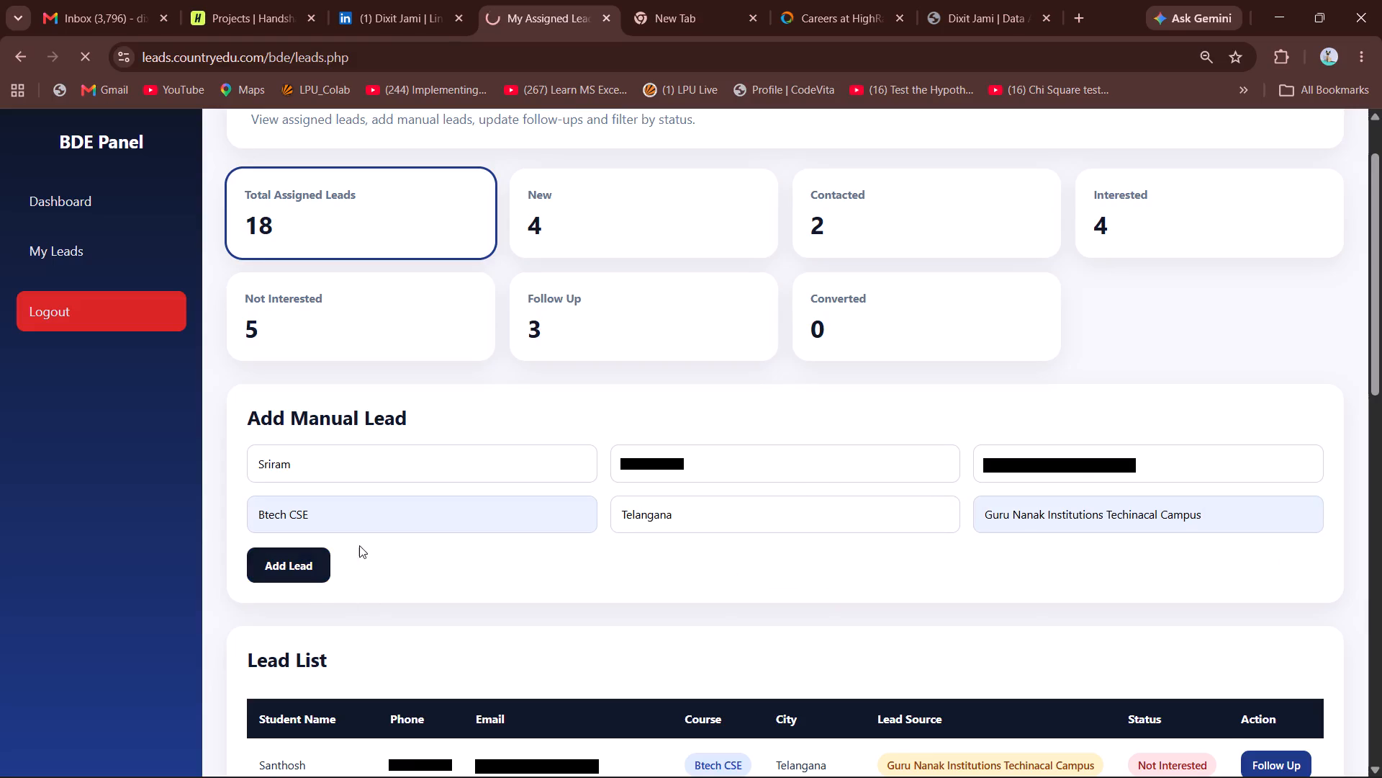
Open the follow-up page for Sriram's entry in the Lead List.
scroll(598, 428, down, 2)
scroll(995, 467, down, 1)
scroll(995, 467, up, 1)
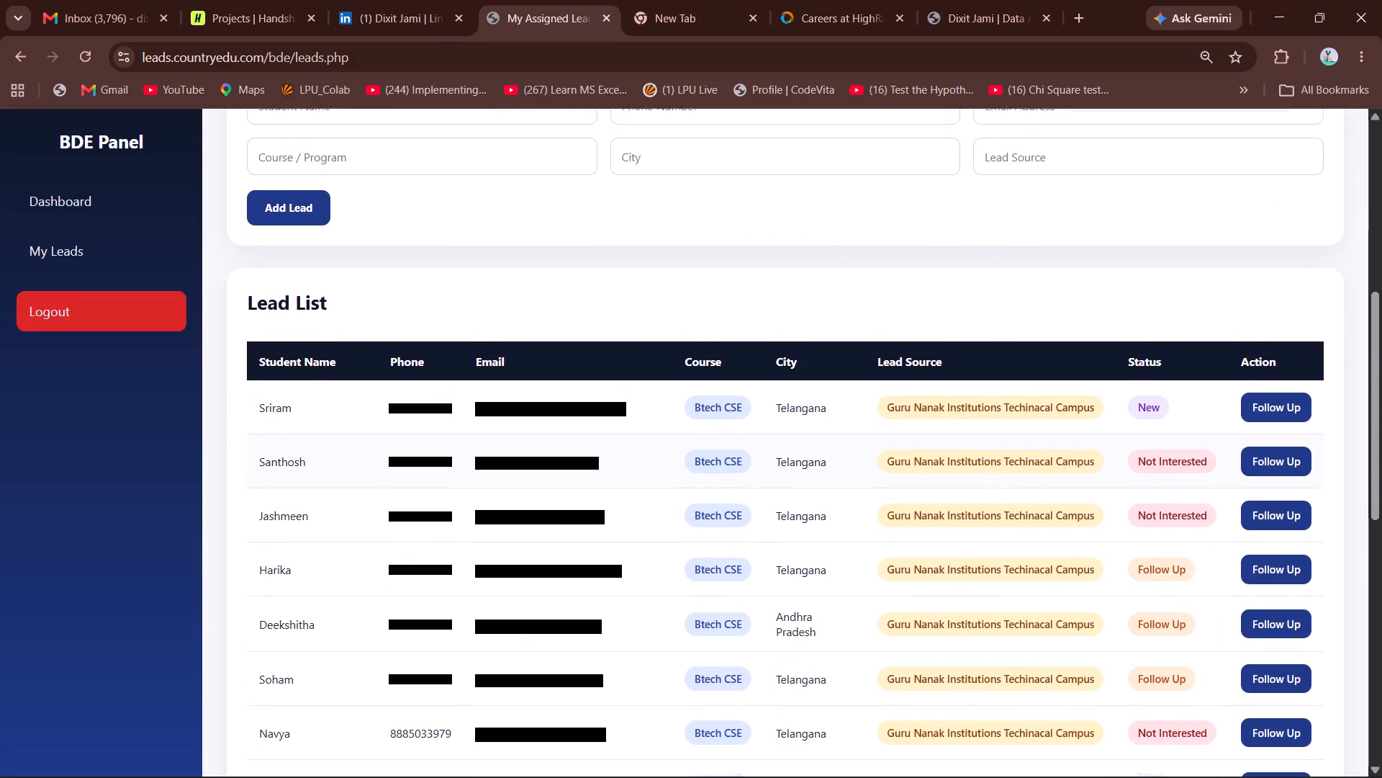
click(1258, 416)
Write the follow-up remark "He is already Placed in tcs so he is not interested now".
click(804, 369)
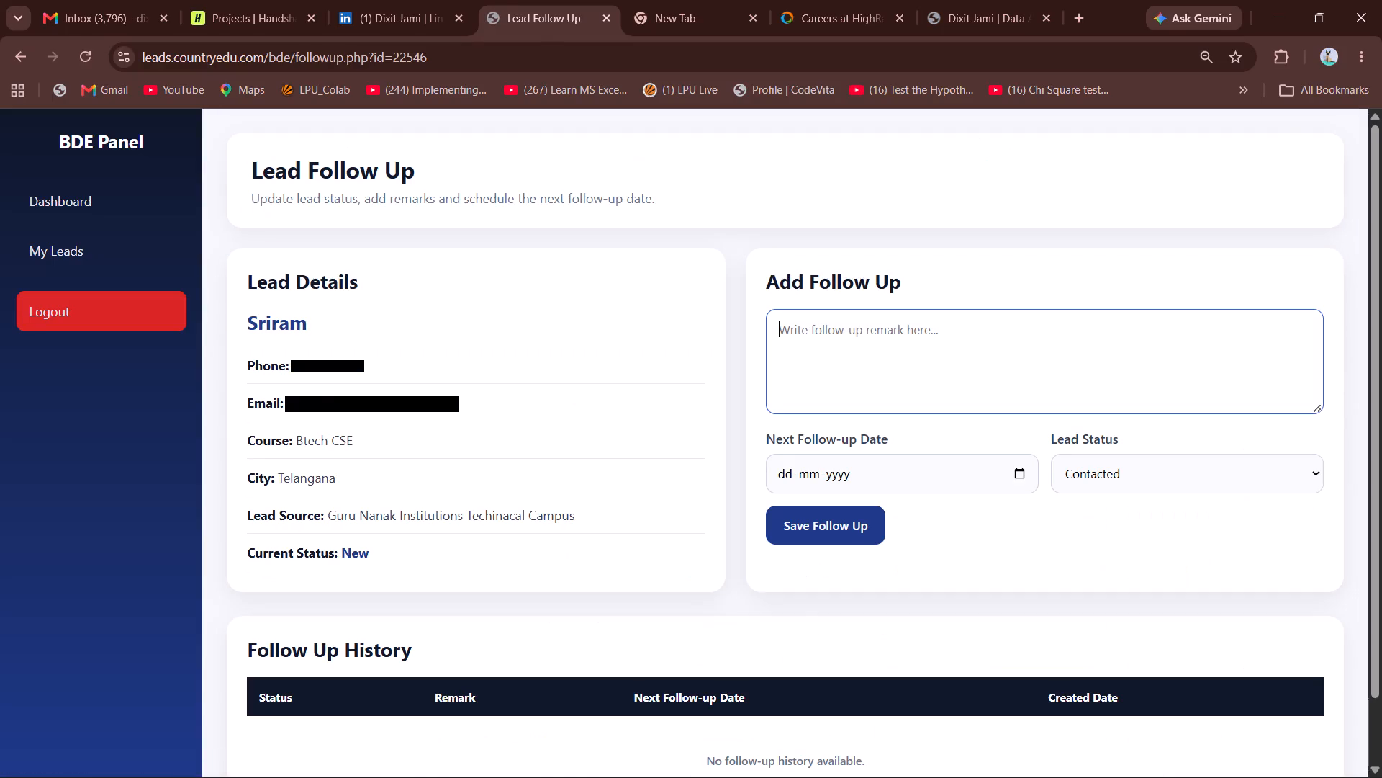
text(He)
key(space)
text(is already Pla)
key(BackSpace)
text(ace)
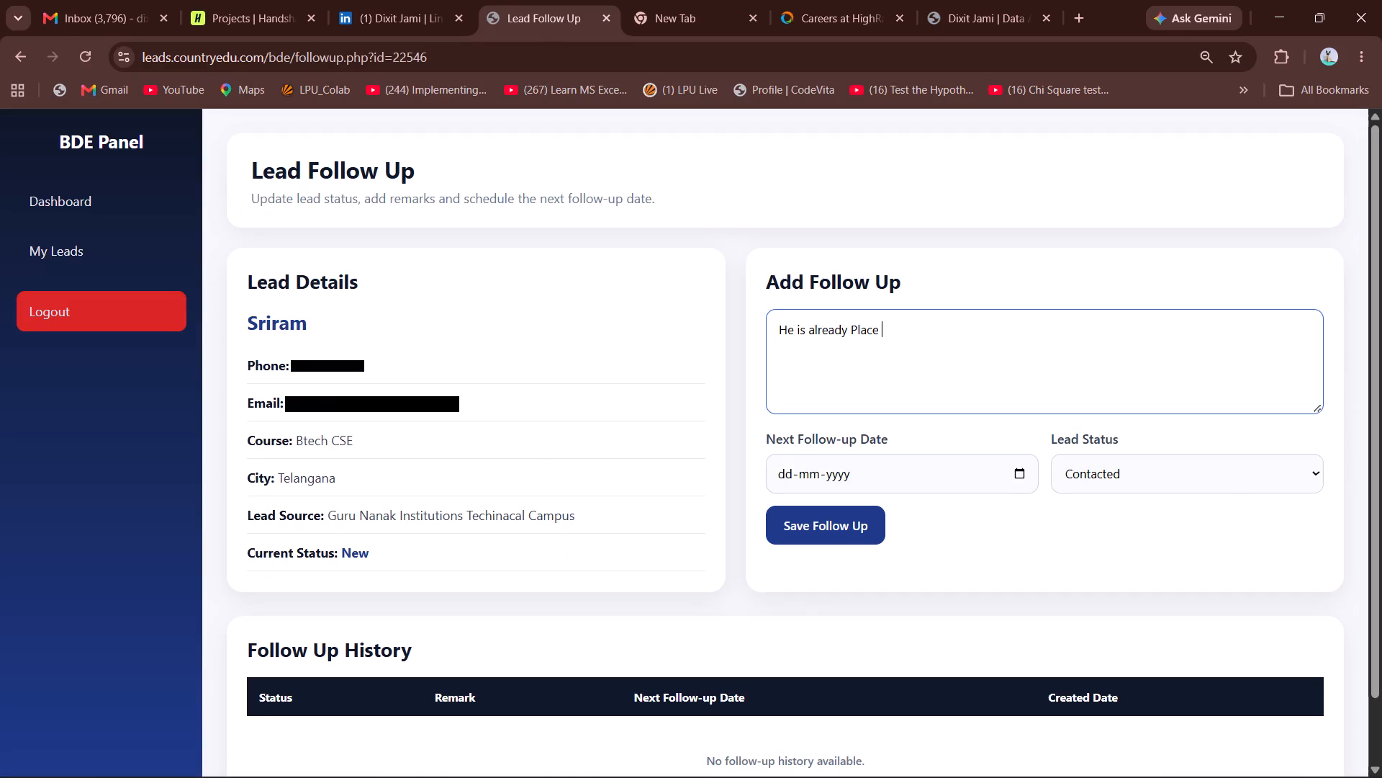
key(space)
key(BackSpace)
text(d in tc)
key(space)
key(BackSpace)
text(s so he is)
key(space)
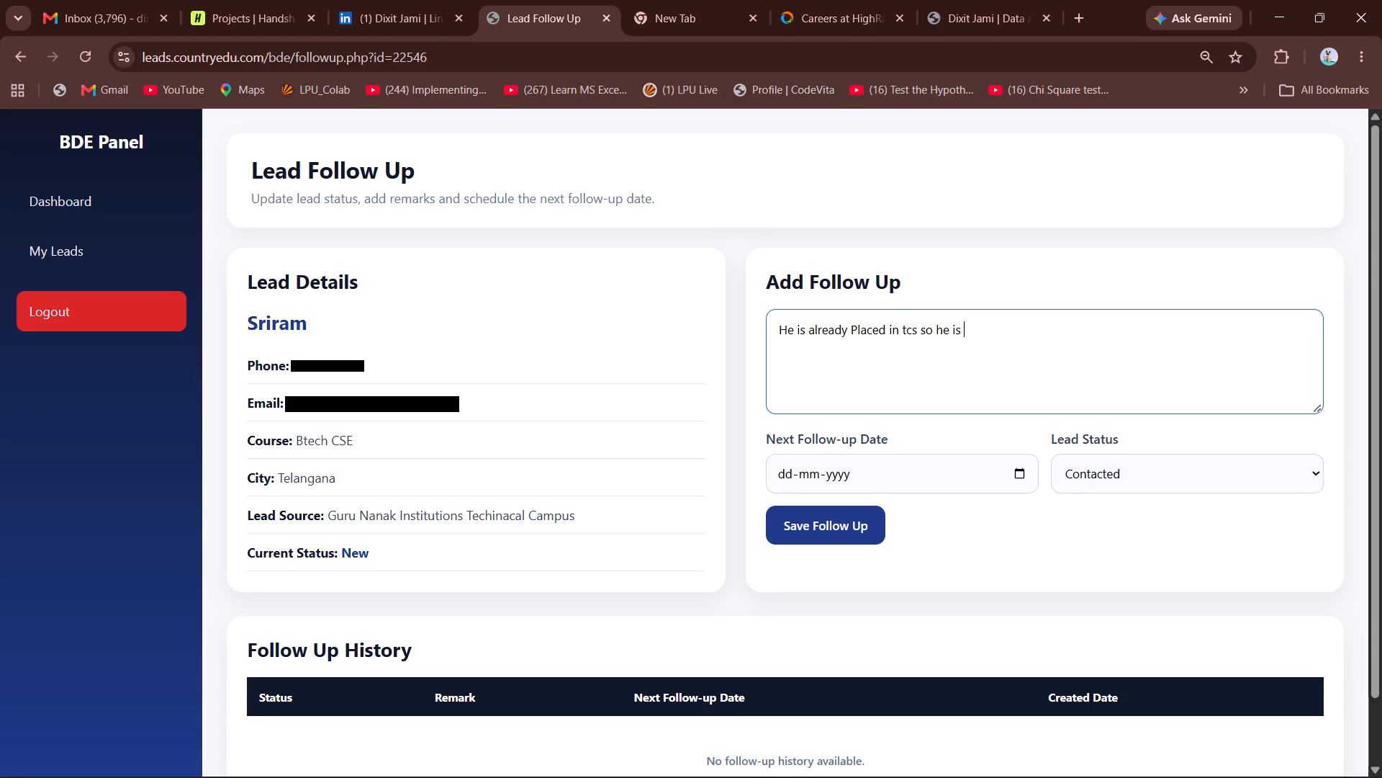
text(not interesteed)
key(BackSpace)
key(BackSpace)
text(d)
key(space)
text(now)
Set the next follow-up date to today, 31-10-2026.
click(1016, 462)
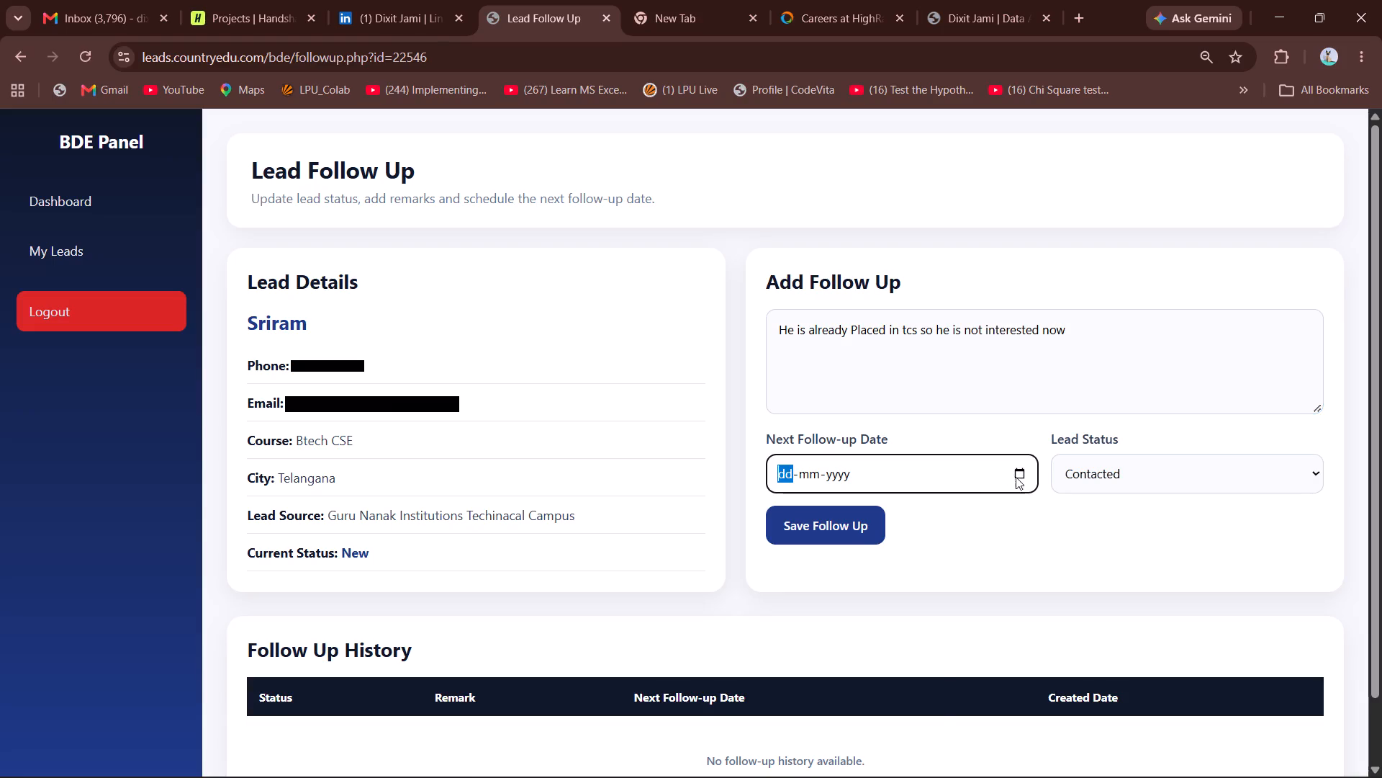
click(1016, 478)
click(913, 712)
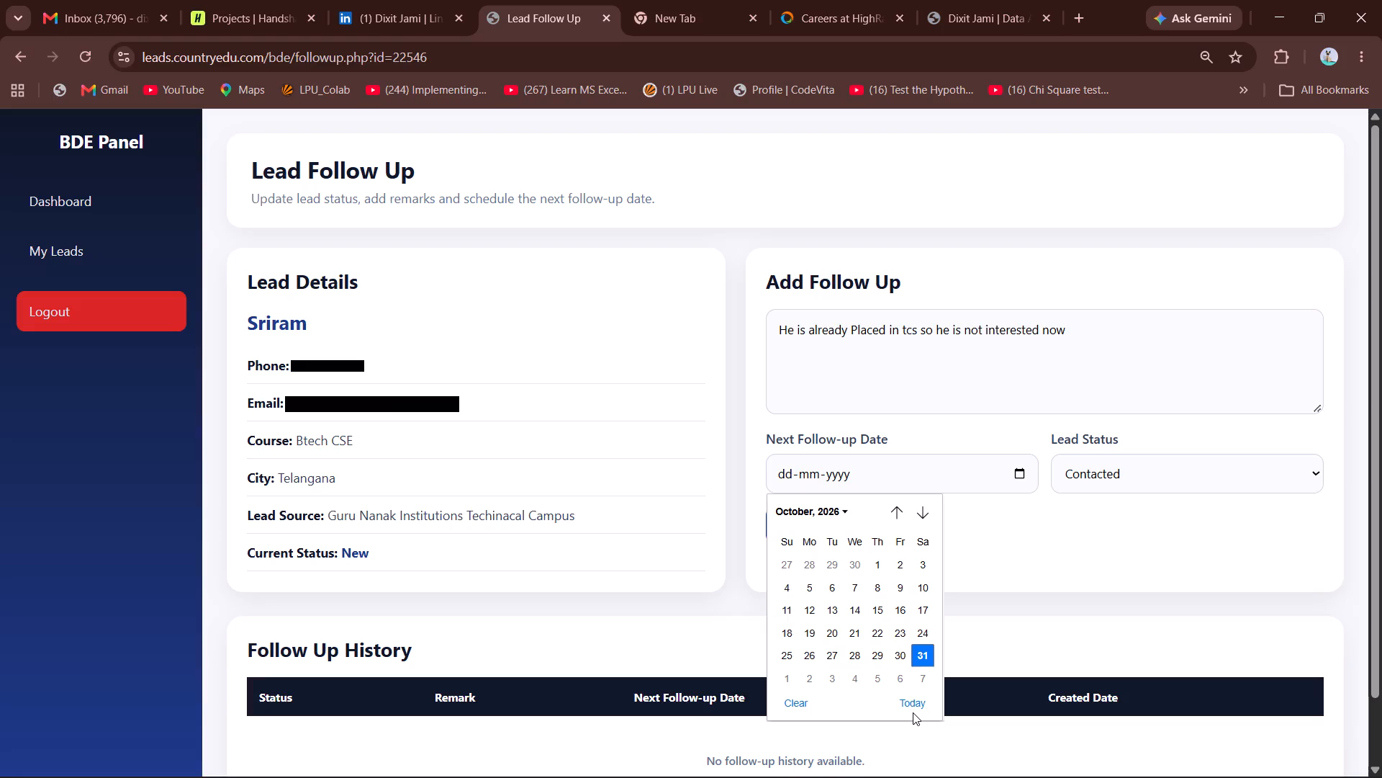
click(913, 712)
click(913, 710)
Set the lead status to Not Interested and save the follow-up.
click(1098, 489)
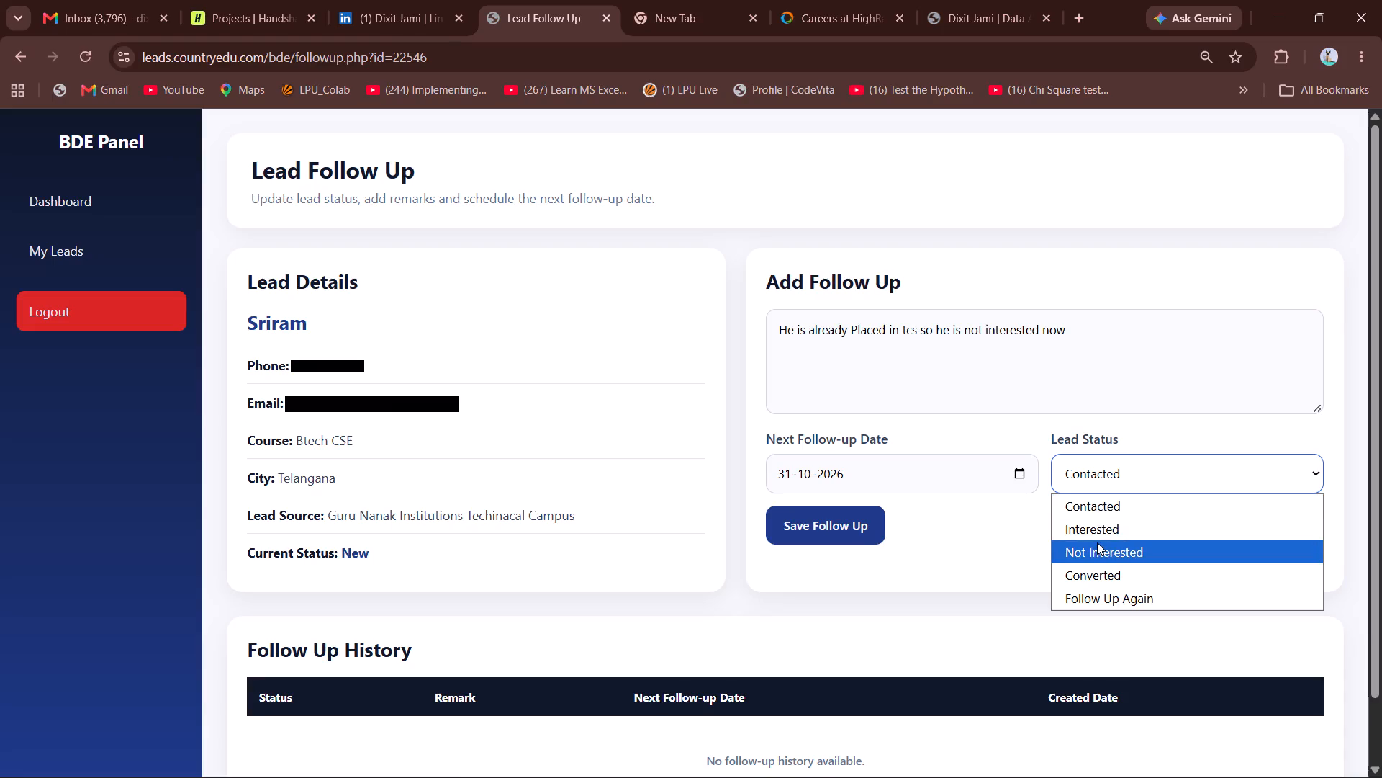
click(1097, 542)
scroll(885, 615, down, 3)
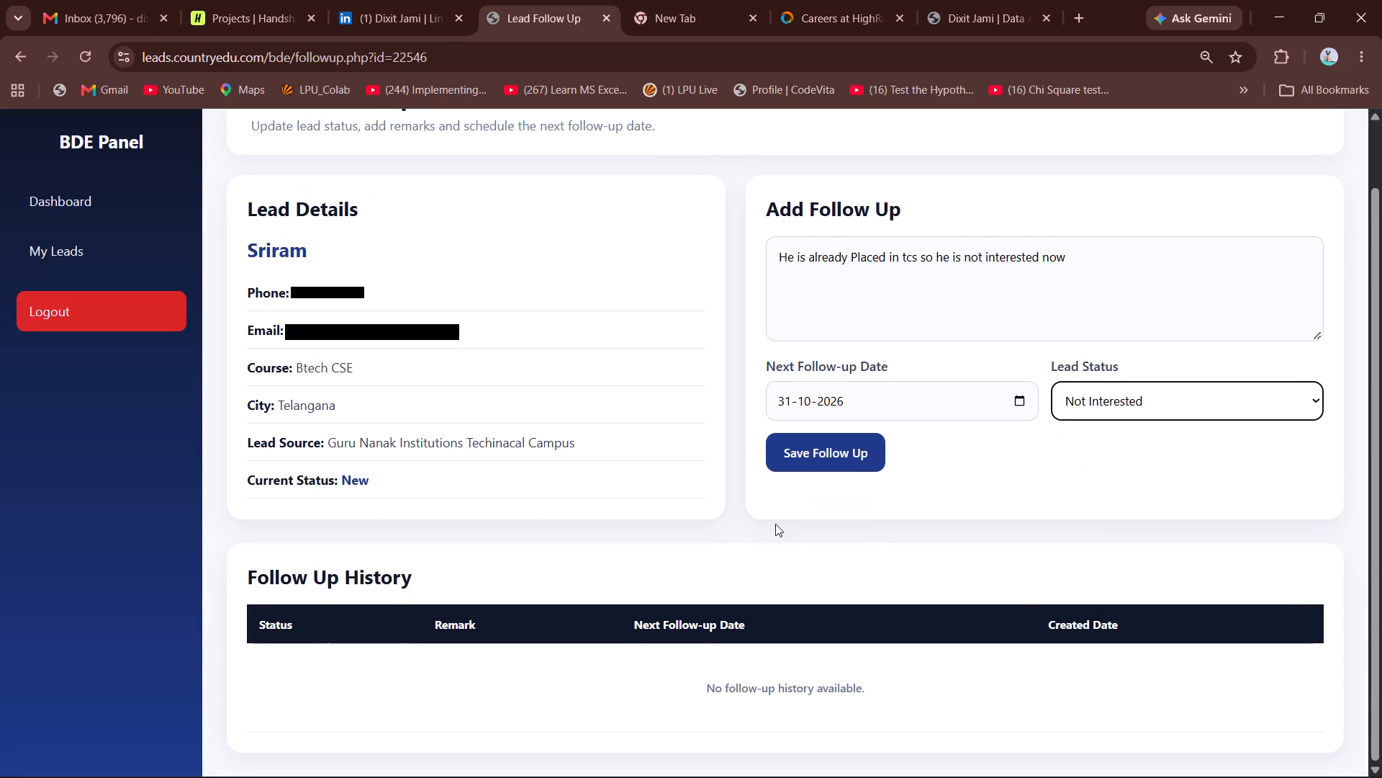
click(813, 463)
scroll(813, 463, down, 4)
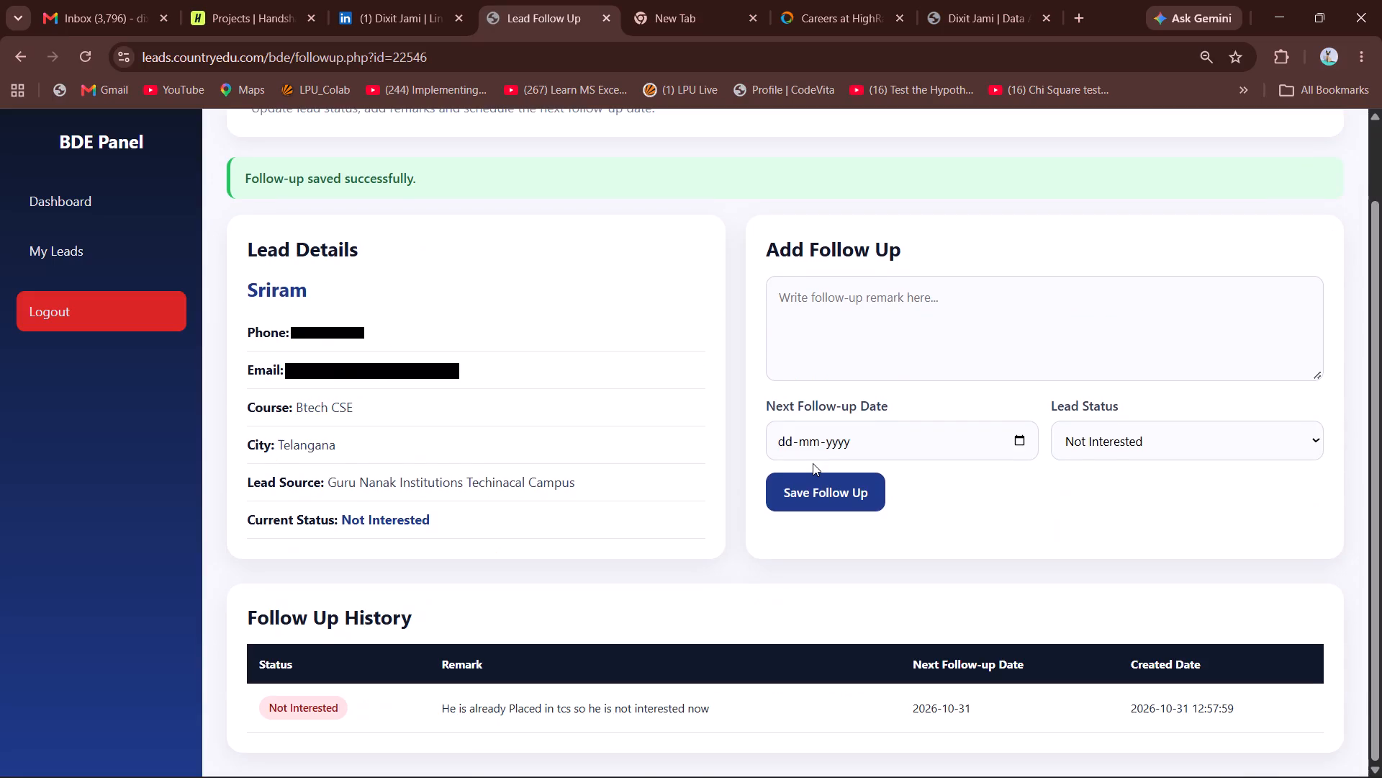
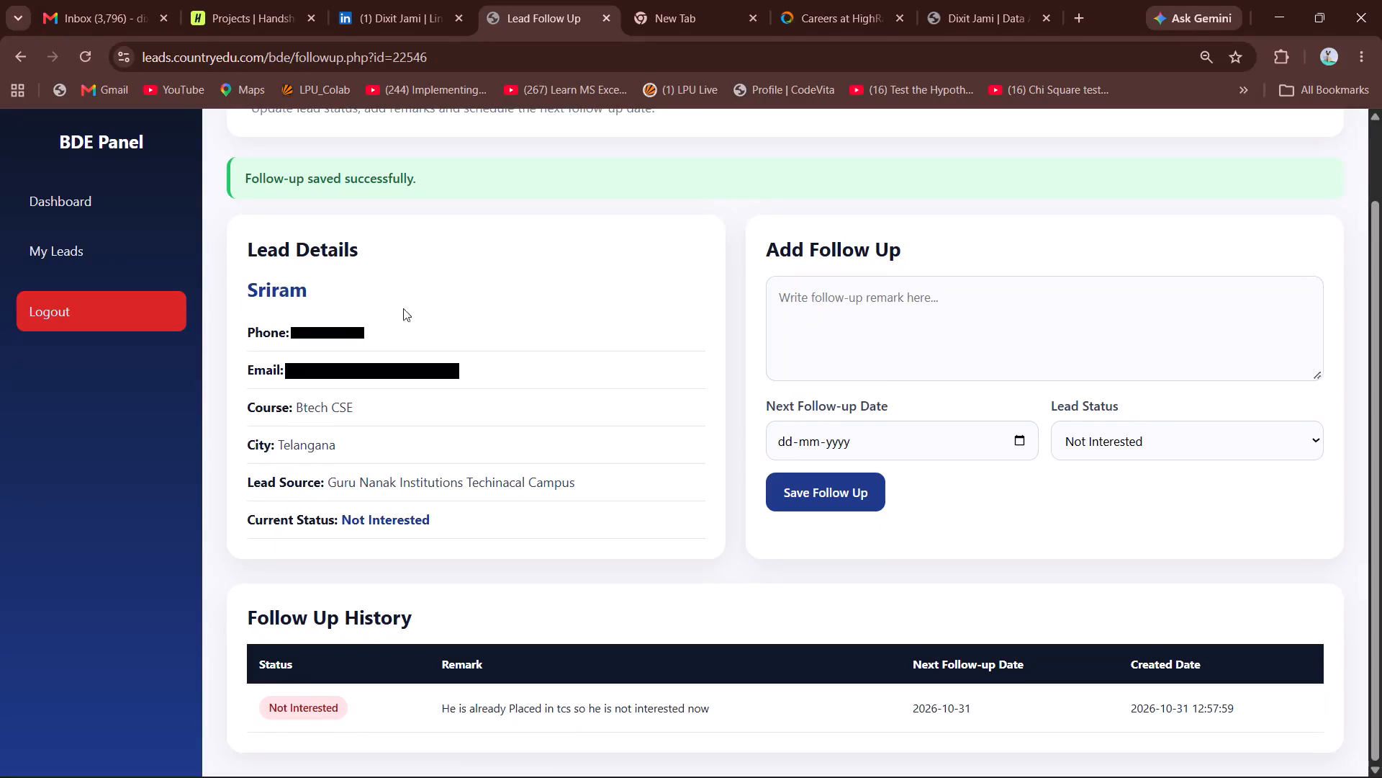
Return from the saved follow-up page to the My Leads list.
click(130, 256)
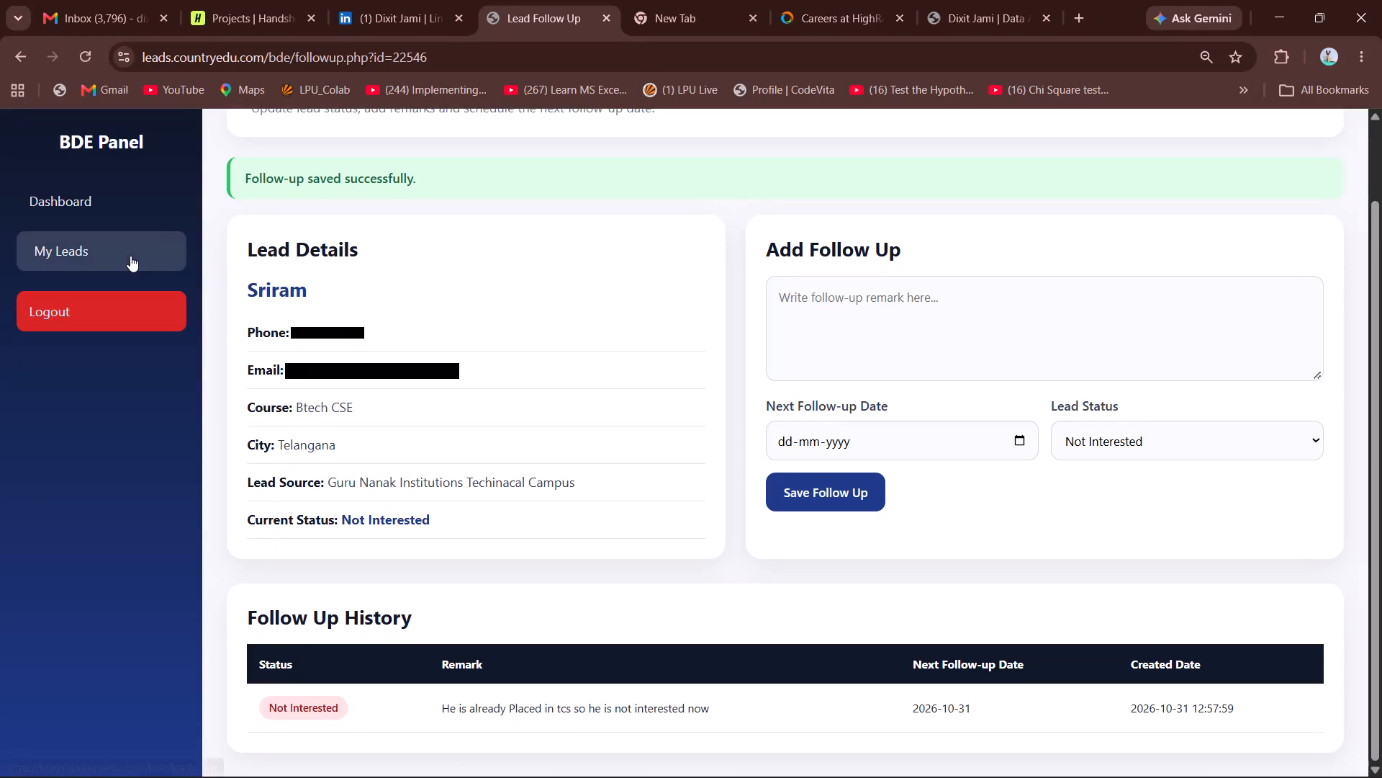
scroll(526, 436, down, 2)
scroll(526, 436, up, 3)
click(128, 239)
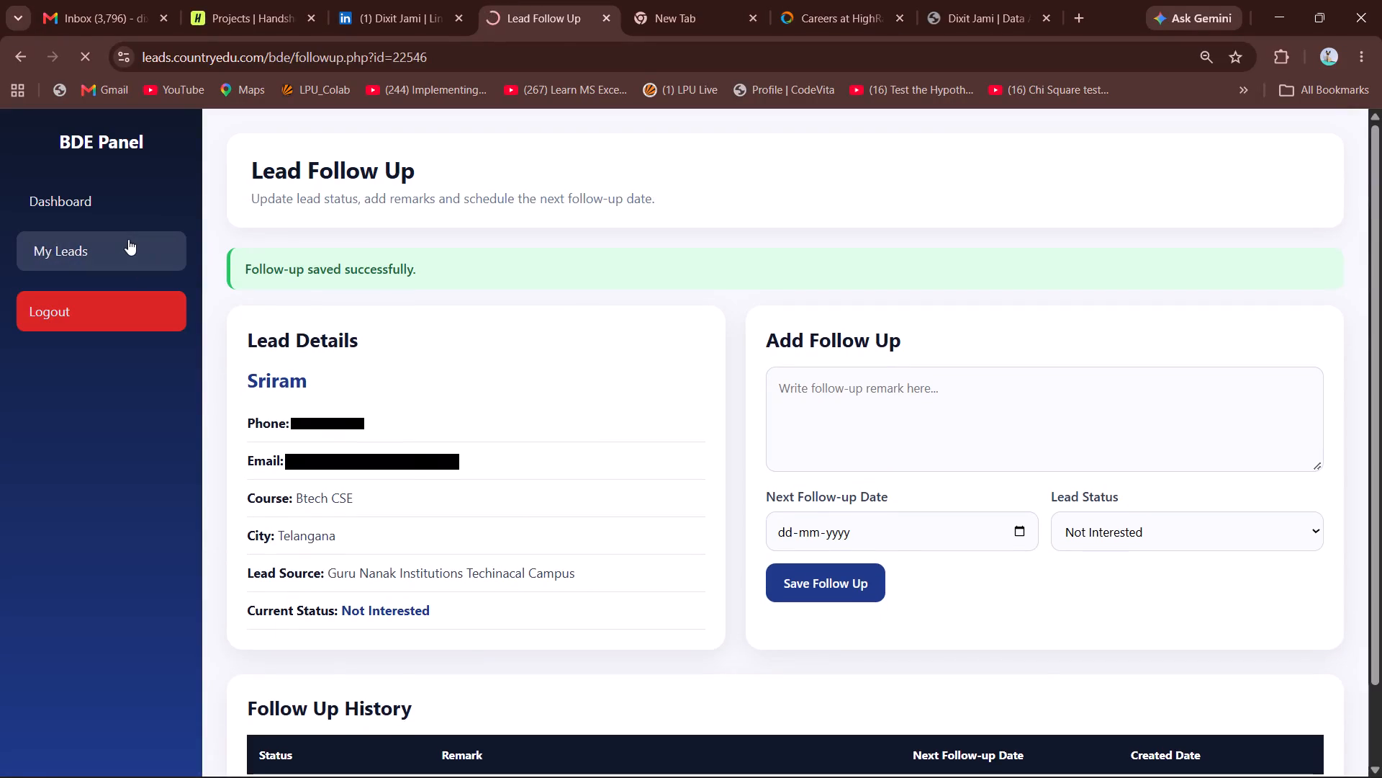
click(128, 239)
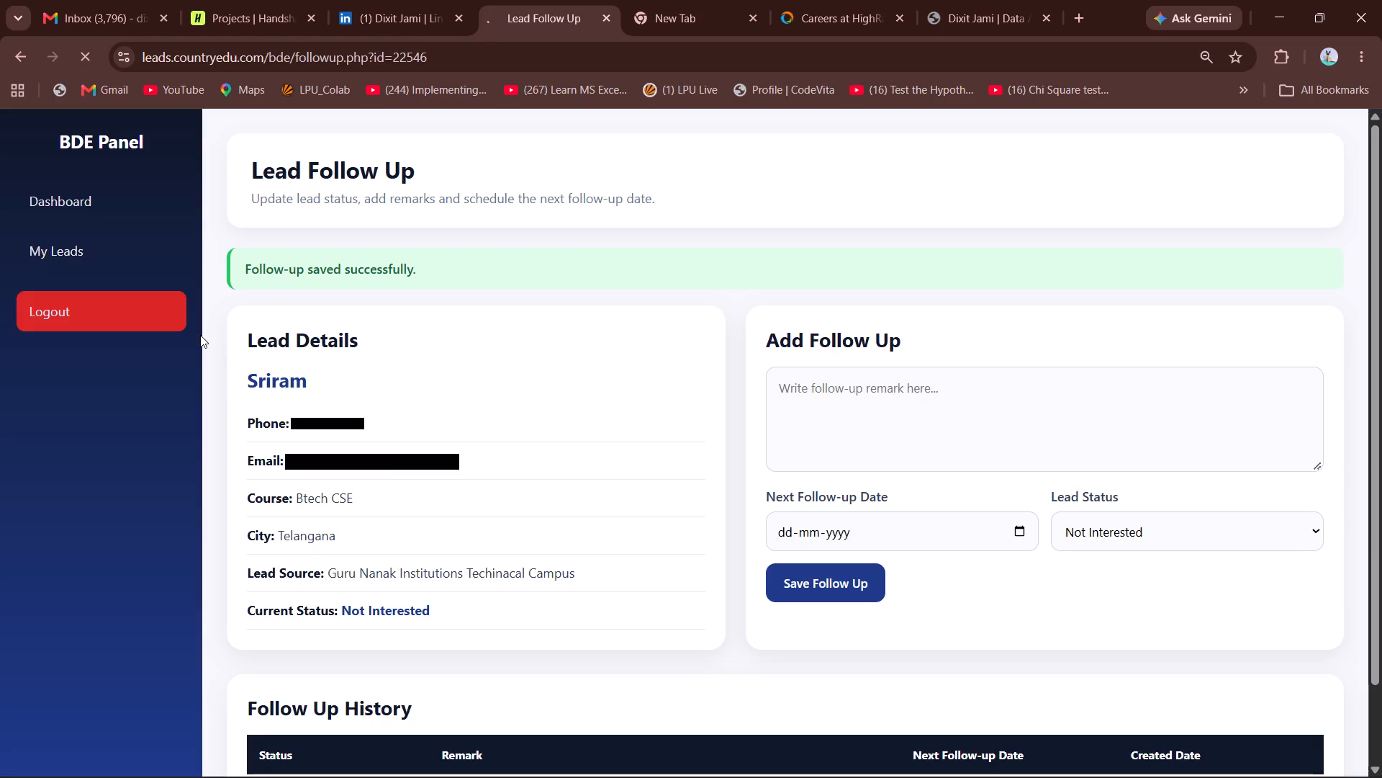
Open the My Leads list from the saved follow-up and reload its page.
scroll(464, 431, down, 4)
scroll(464, 431, up, 5)
click(94, 254)
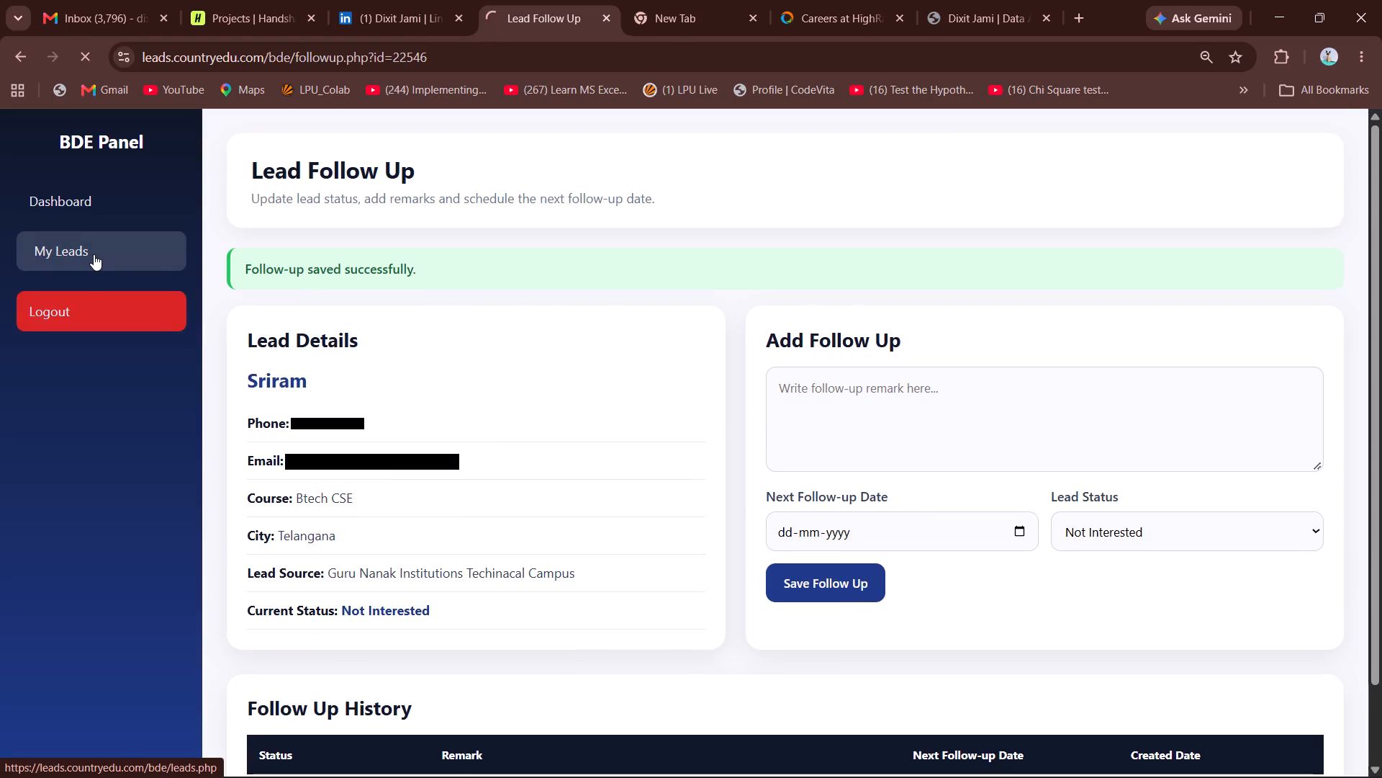
drag(87, 227, 90, 213)
click(90, 213)
click(78, 269)
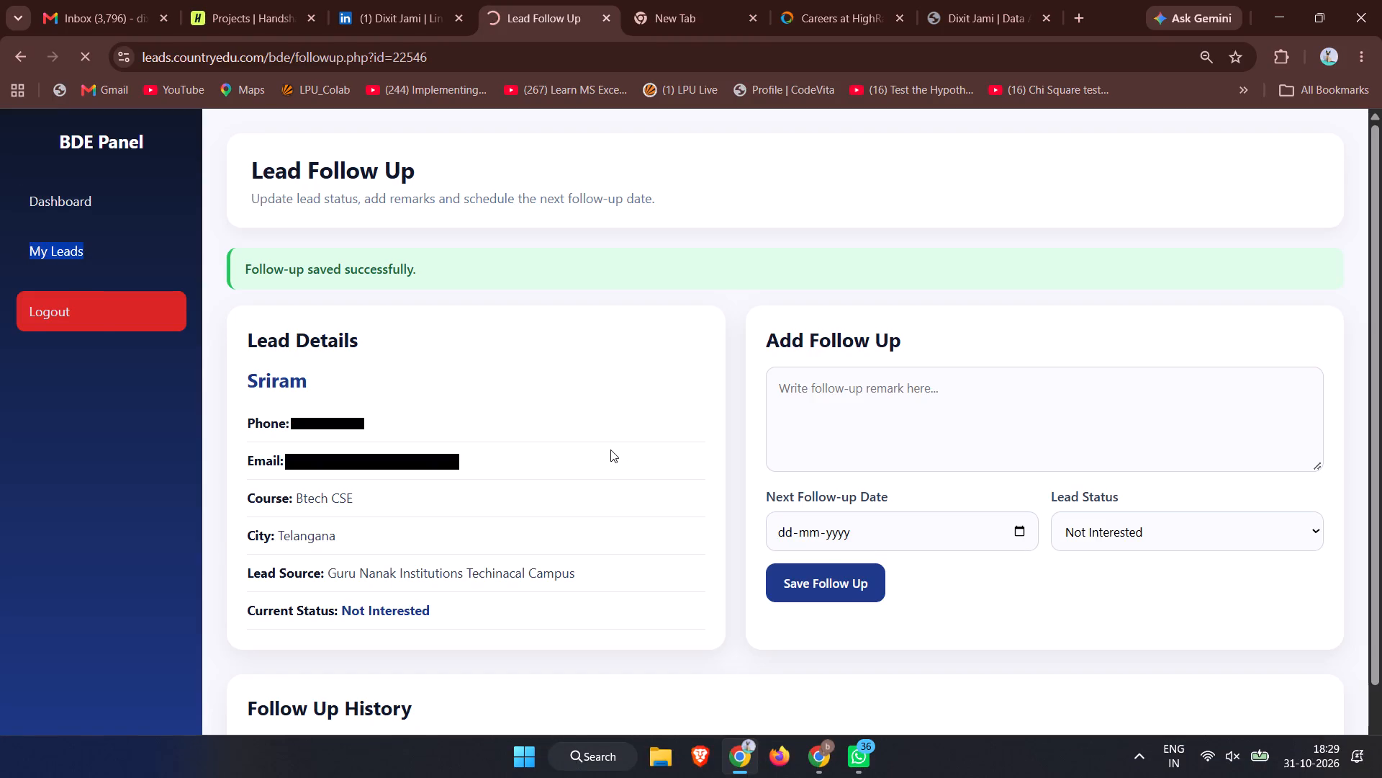
scroll(610, 450, down, 1)
scroll(610, 450, up, 4)
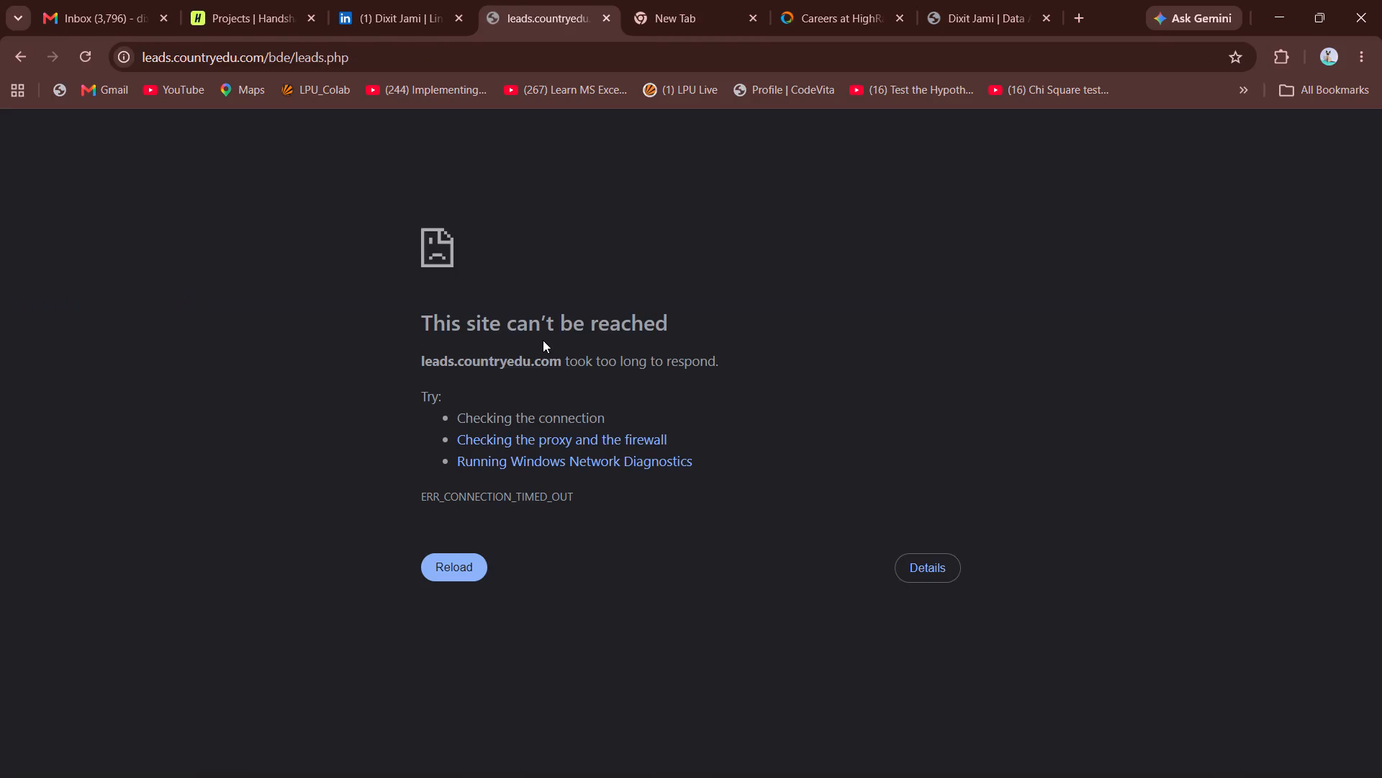
click(449, 574)
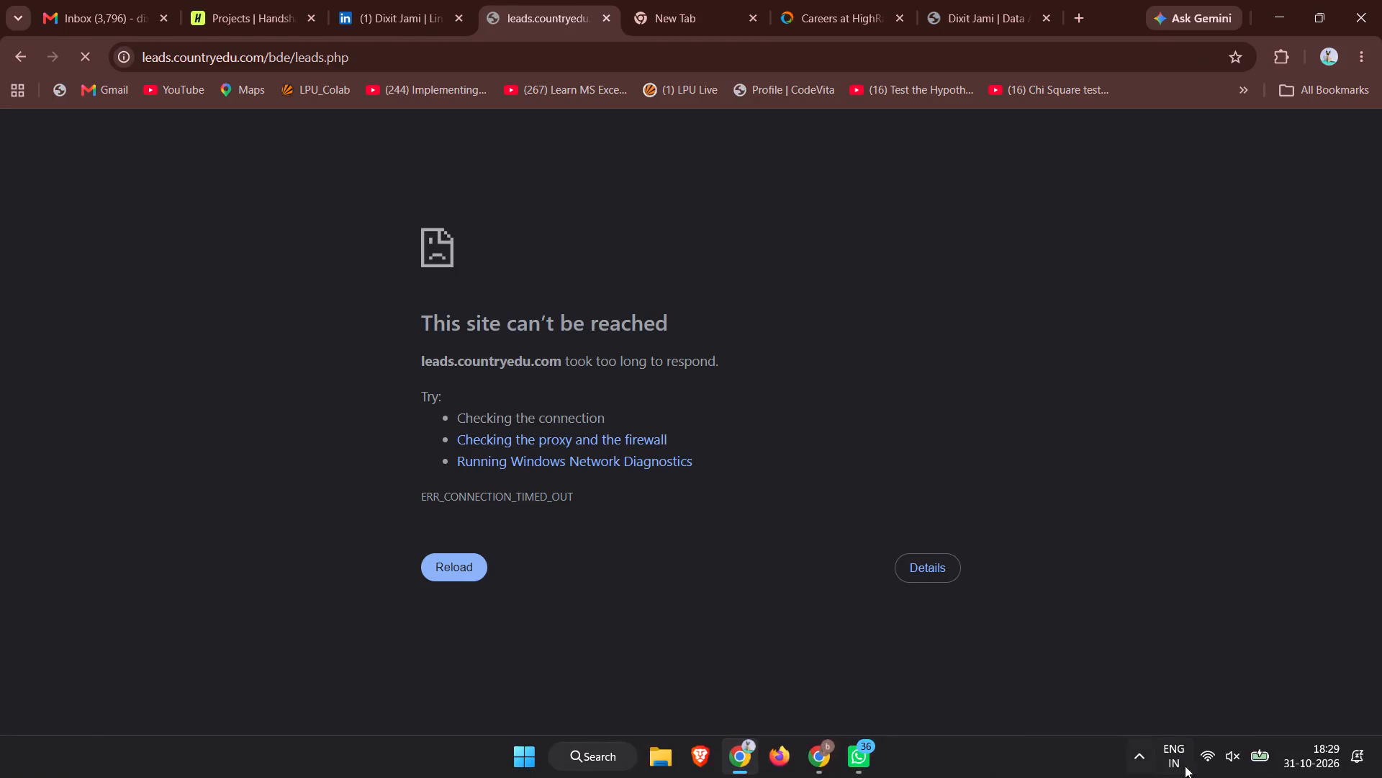
Check the computer's Wi-Fi connection and the list of available networks.
click(1220, 769)
click(1215, 754)
click(1126, 396)
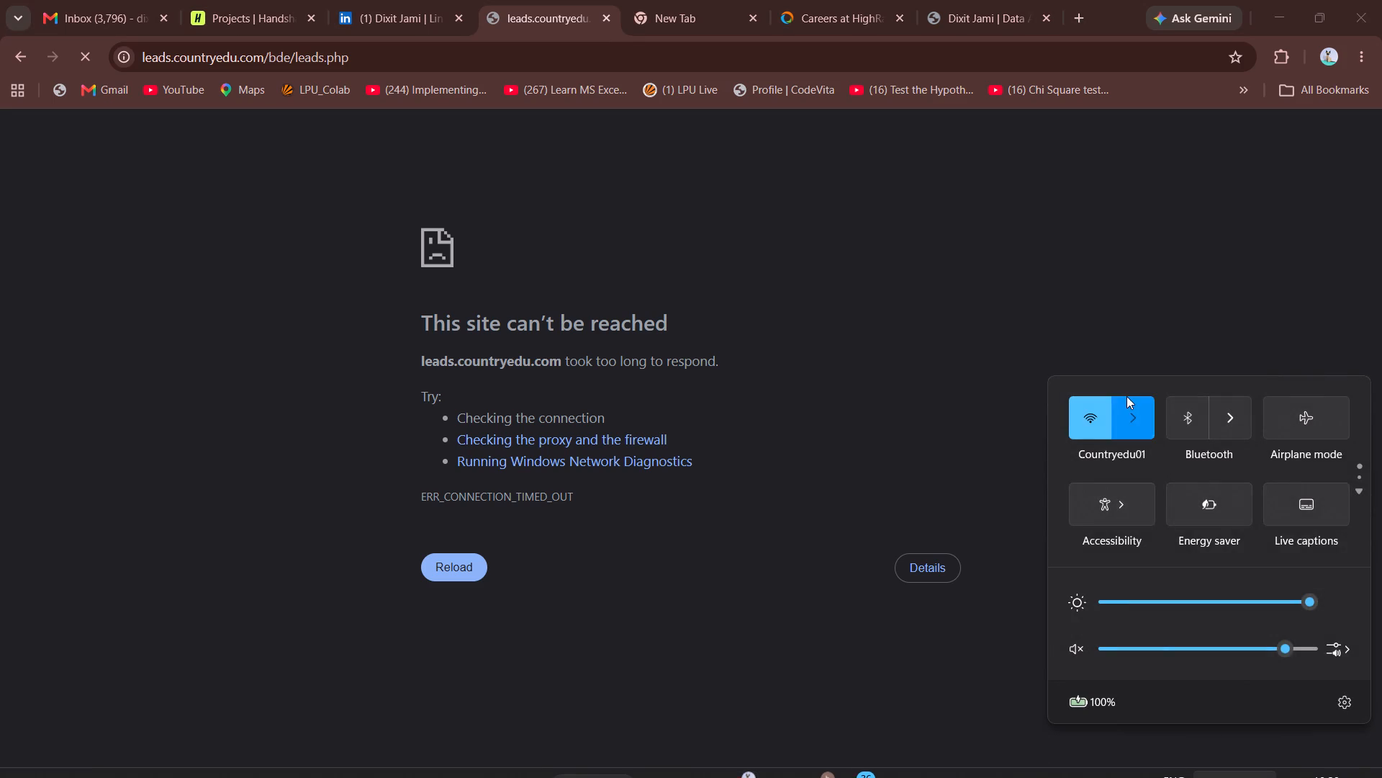
scroll(1157, 482, up, 20)
scroll(1157, 482, up, 4)
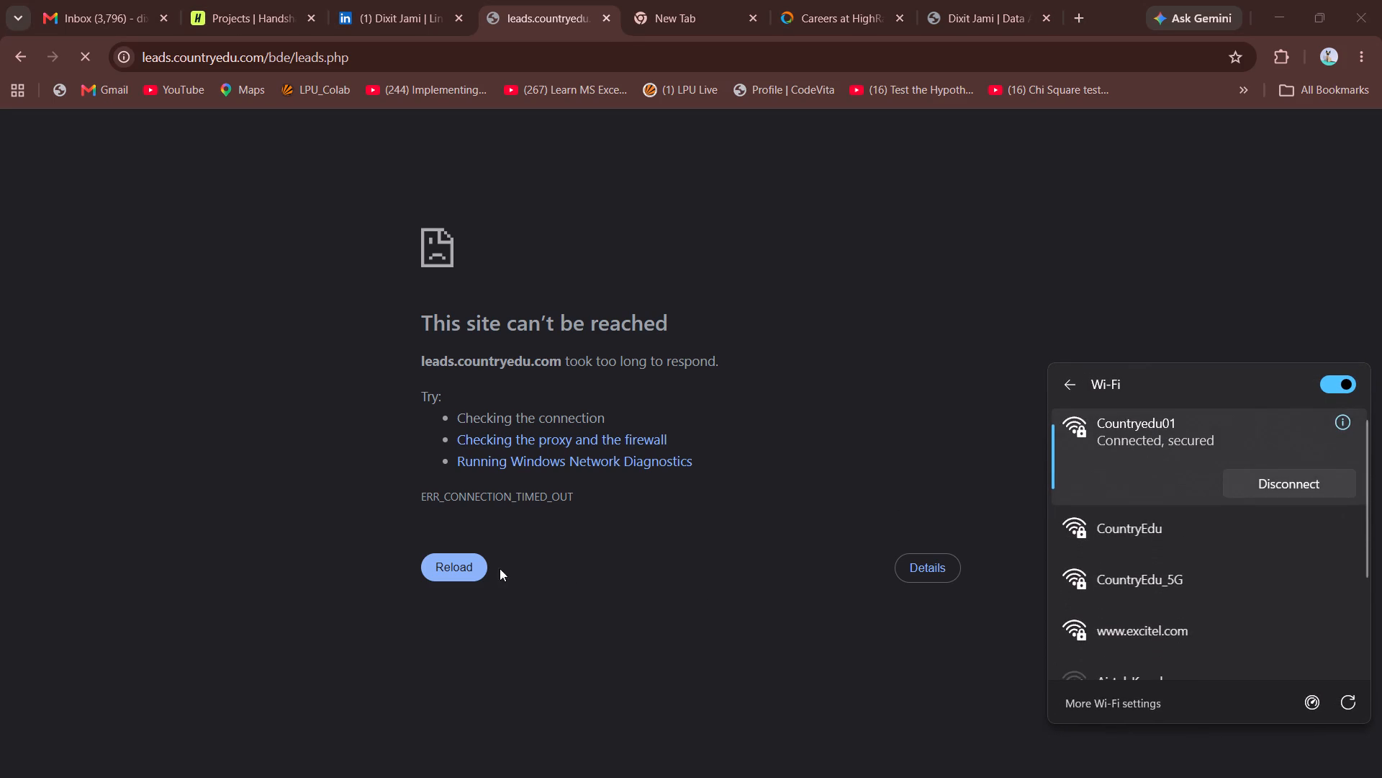
Reload the My Leads page again after checking the network.
click(473, 568)
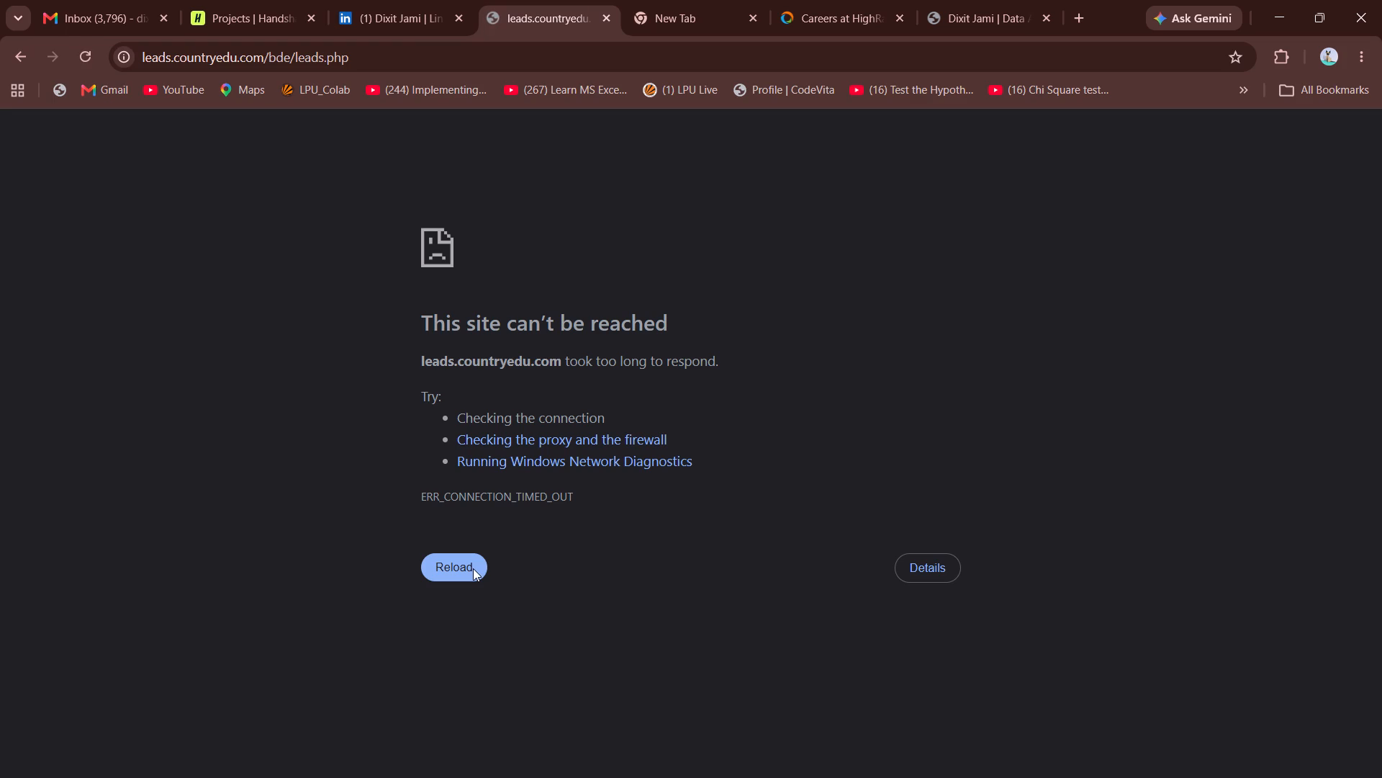
click(473, 568)
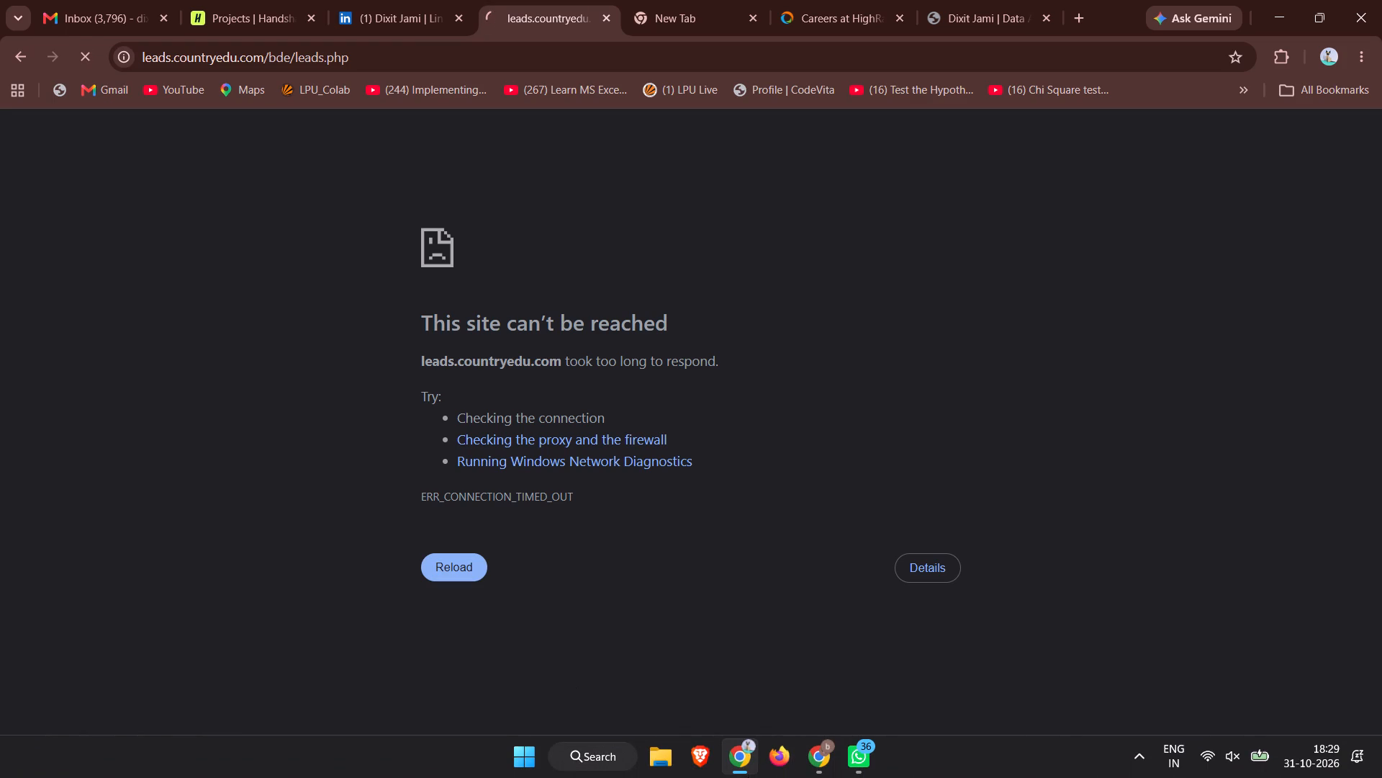
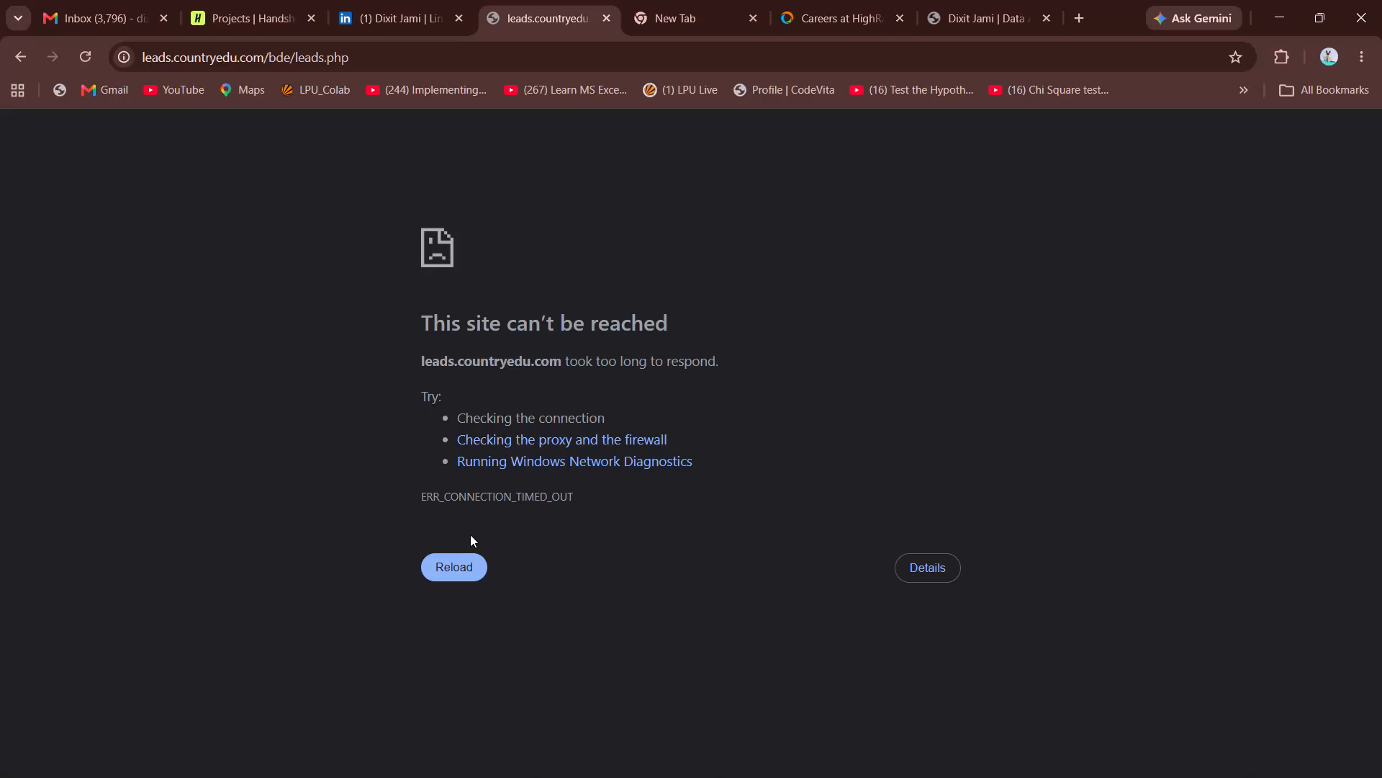
Close the unresponsive leads page and open the CountryEdu Lead Management System at leads.countryedu.com in a new tab.
key(ctrl+r)
key(ctrl+w)
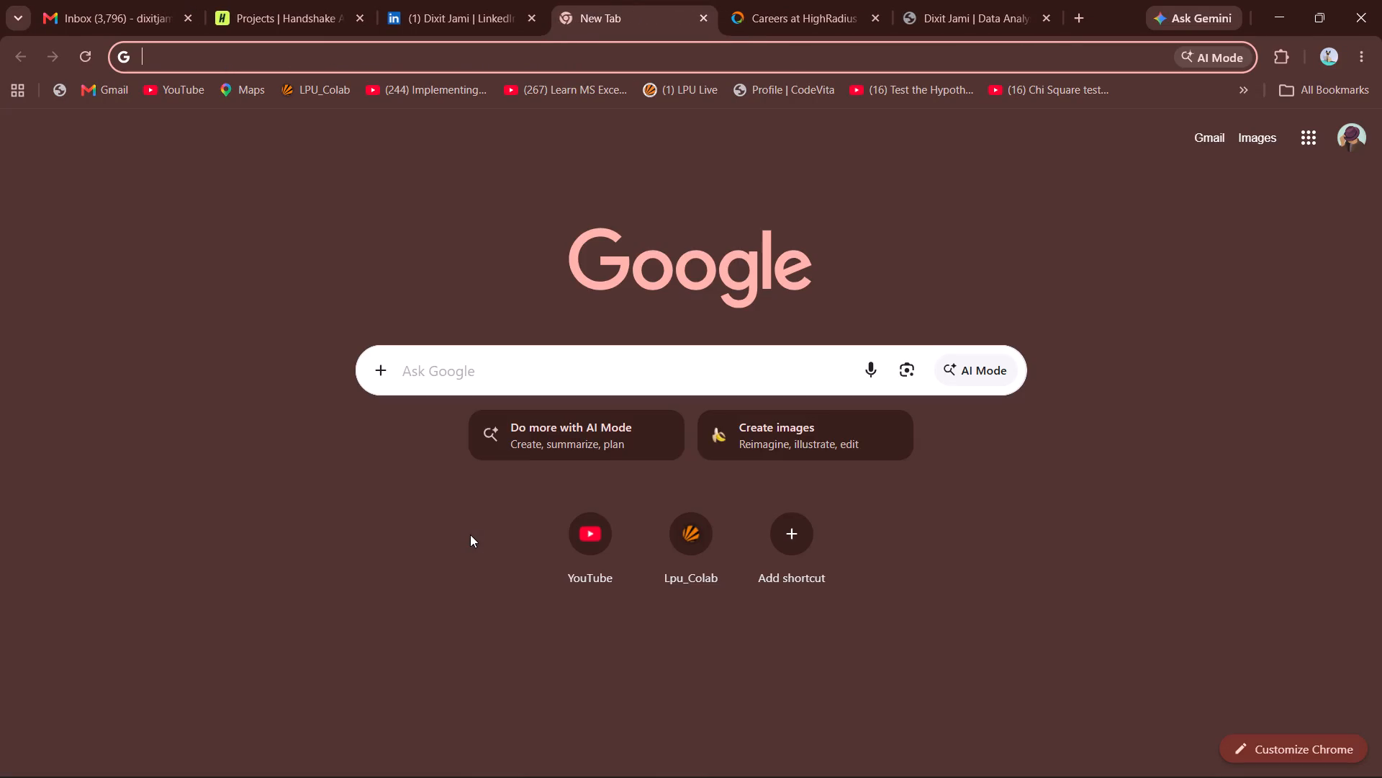
key(ctrl+t)
text(lead)
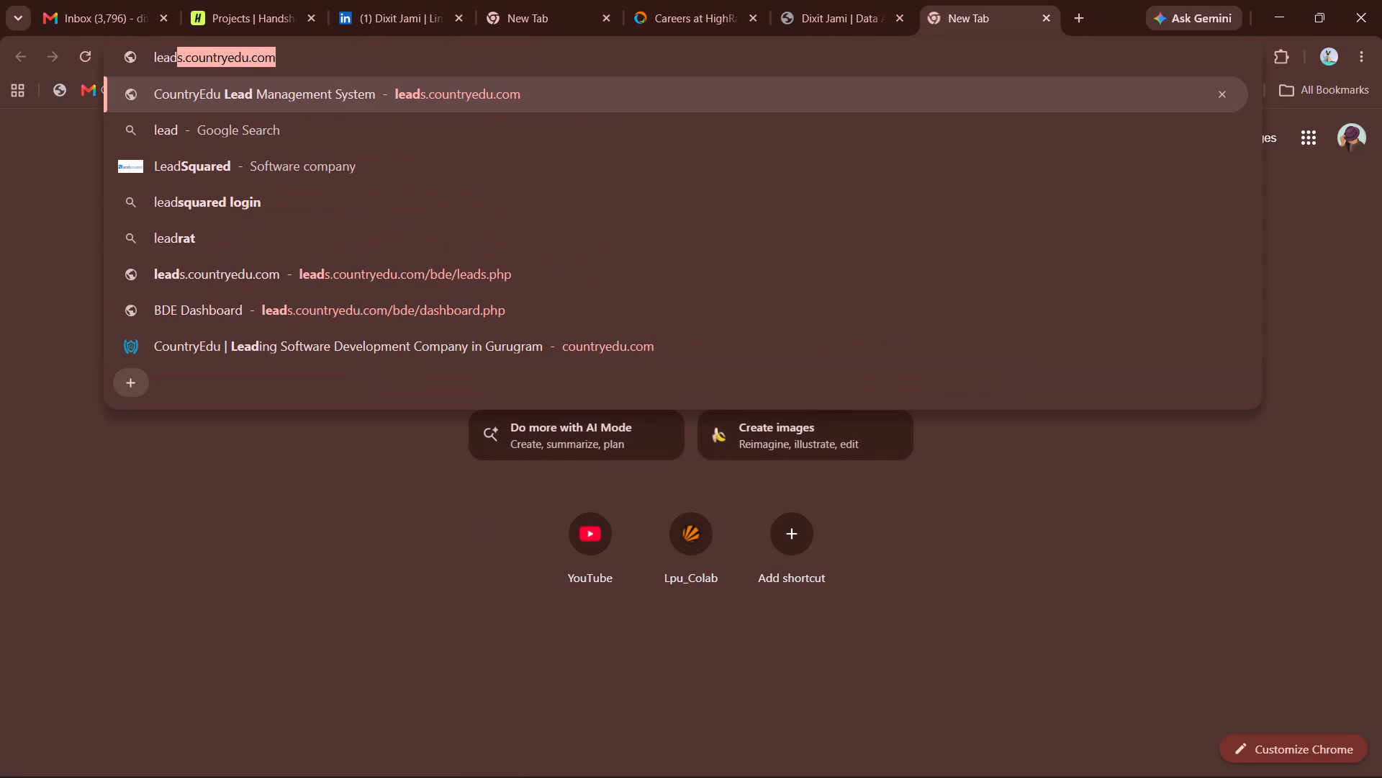
key(Return)
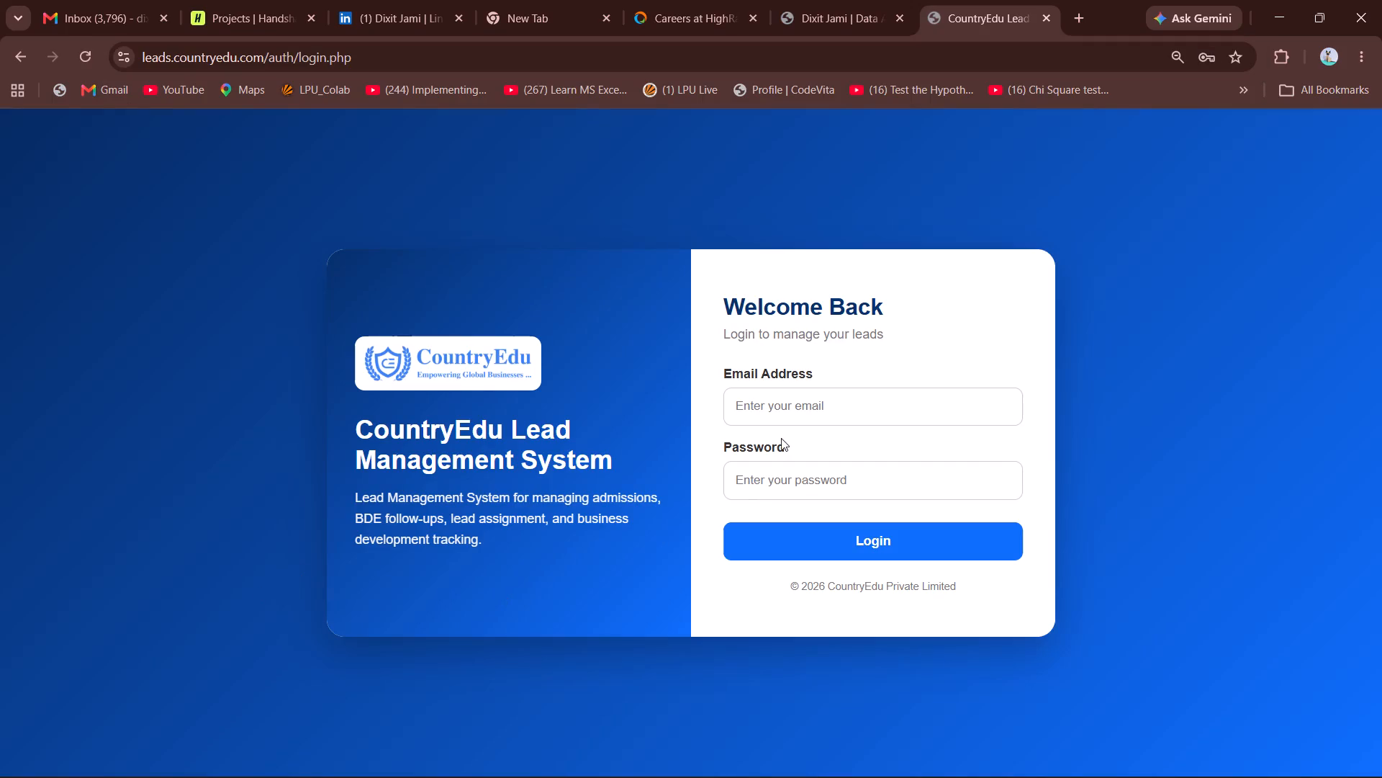
Bring up the saved account suggestions for the Email Address field on the CountryEdu login form.
click(789, 432)
click(803, 387)
click(805, 393)
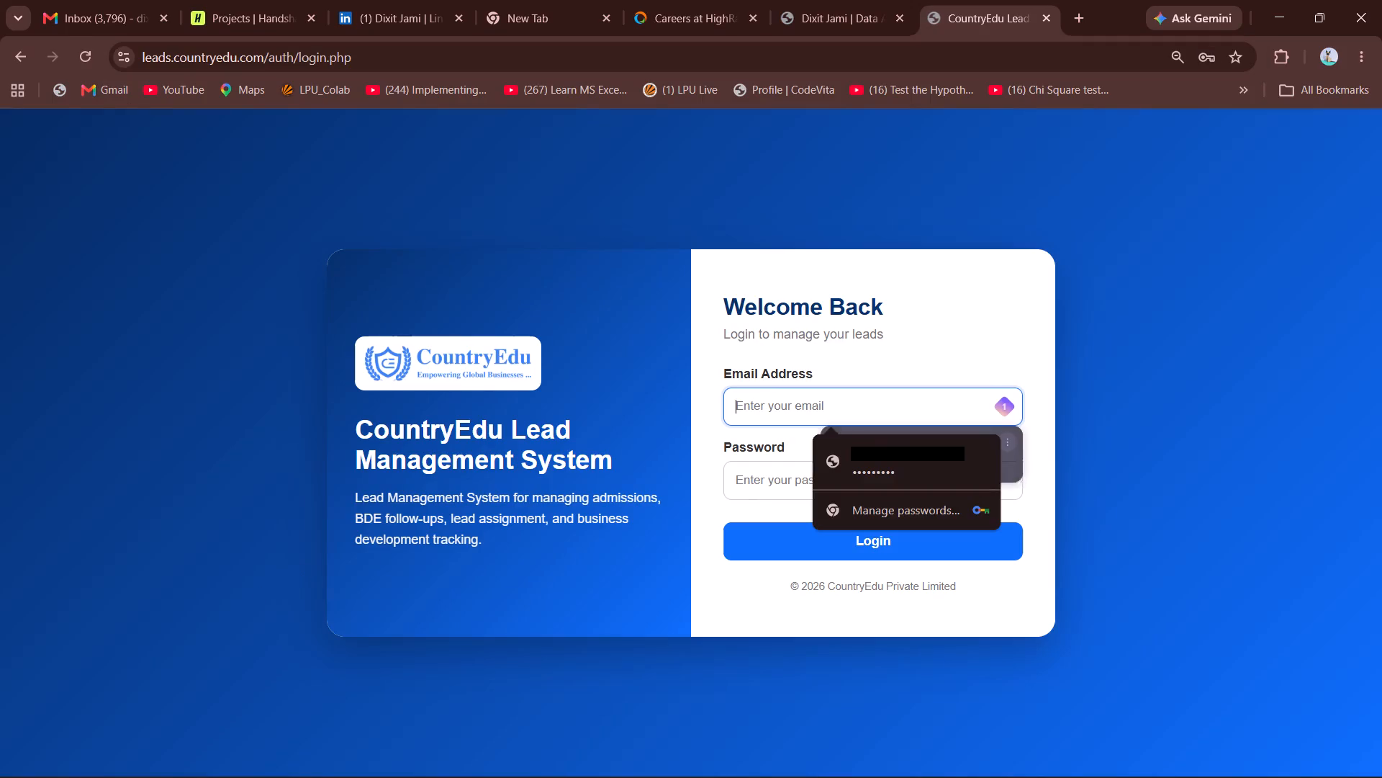
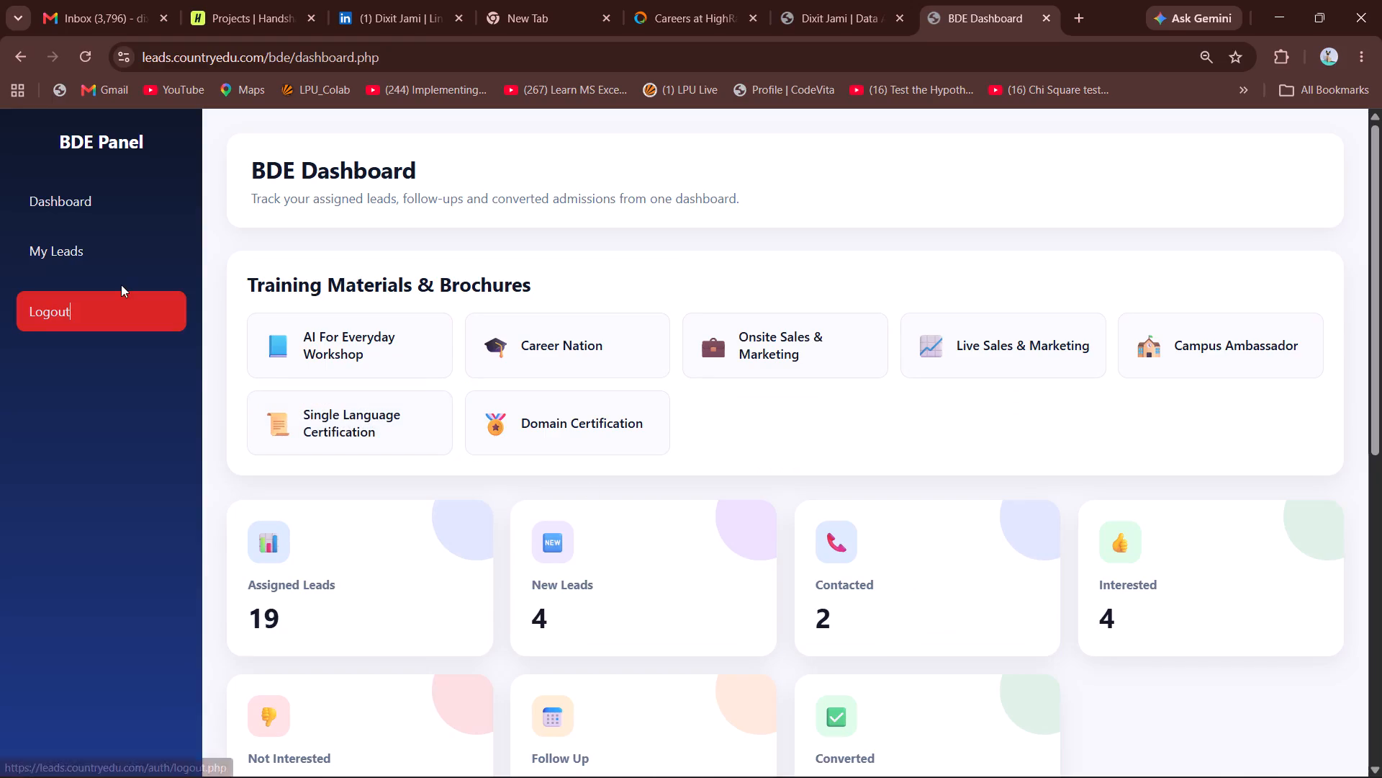
Open the assigned leads page and look through the Lead List to check the recorded leads and their statuses.
click(121, 271)
scroll(414, 413, right, 1)
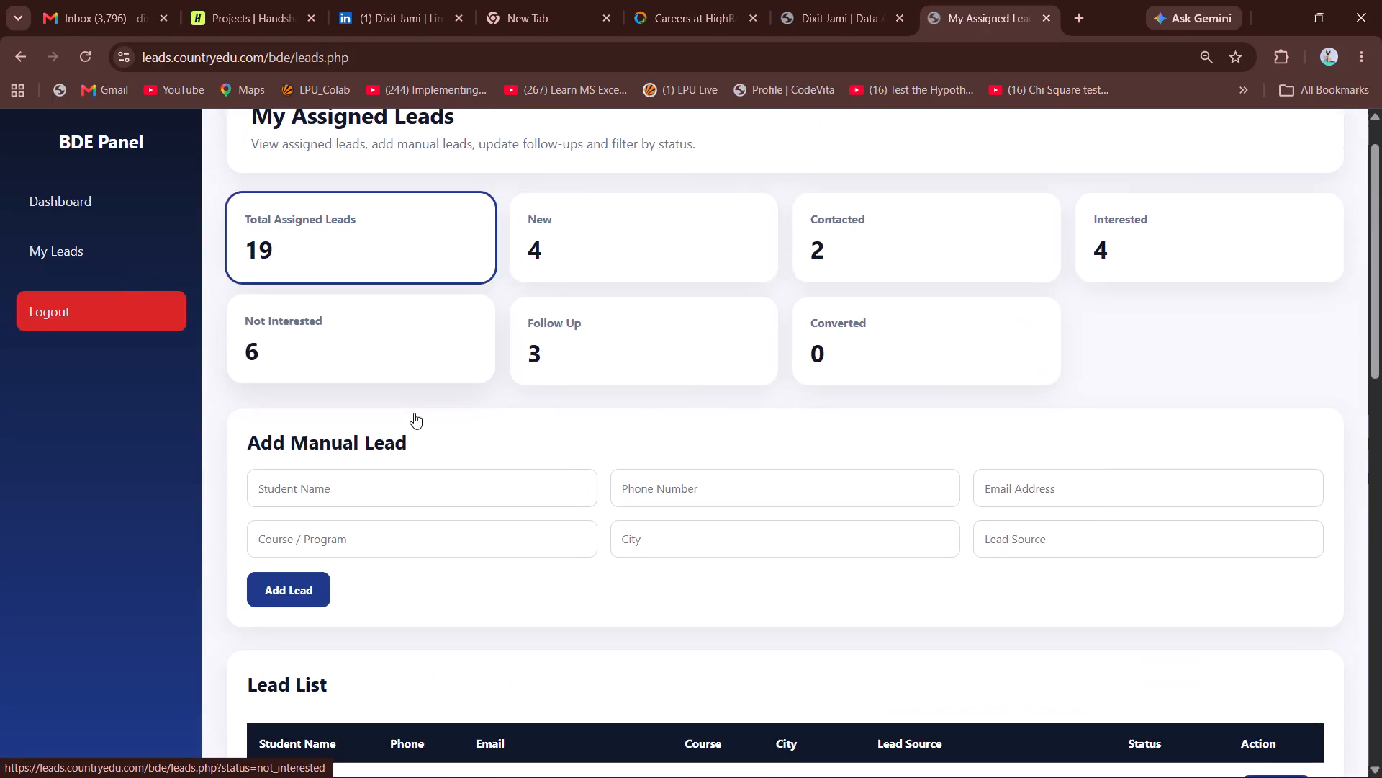
scroll(414, 413, down, 5)
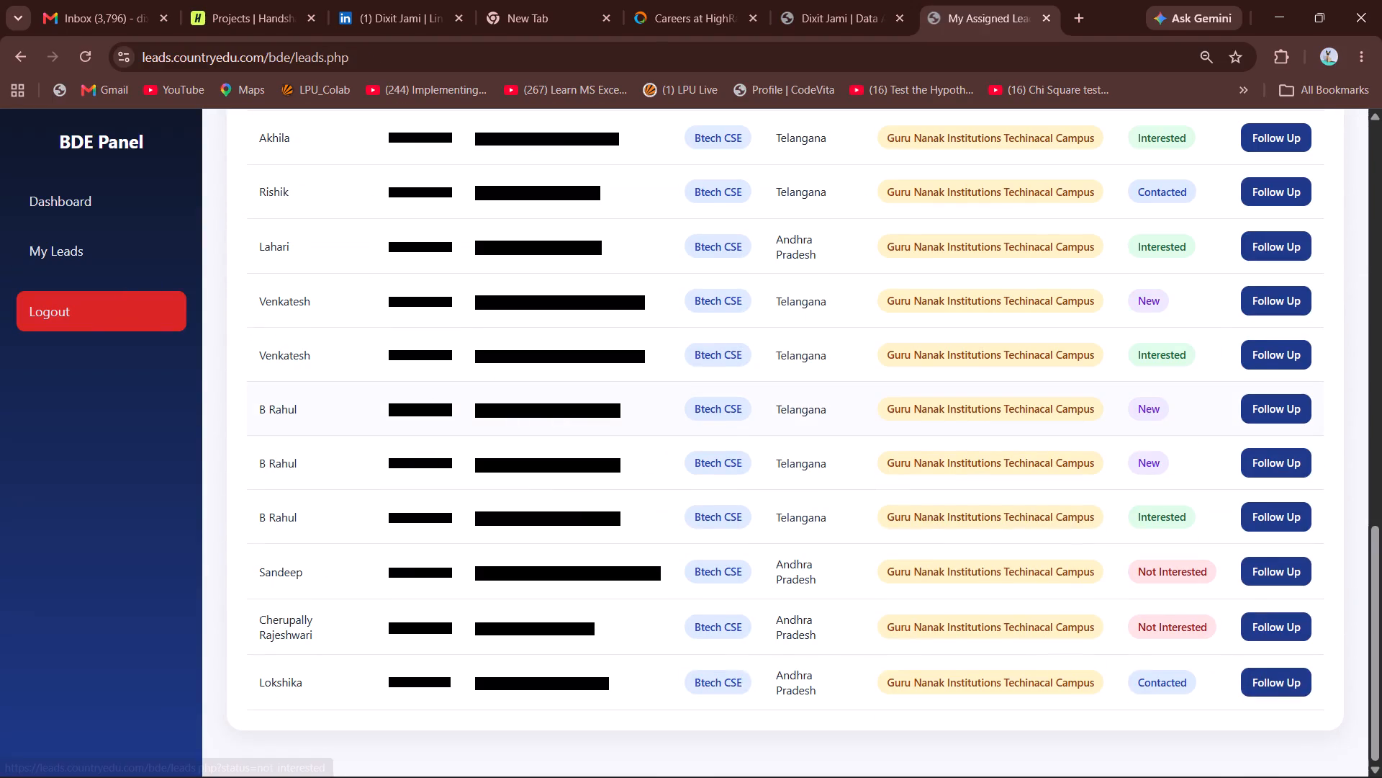
scroll(414, 413, up, 4)
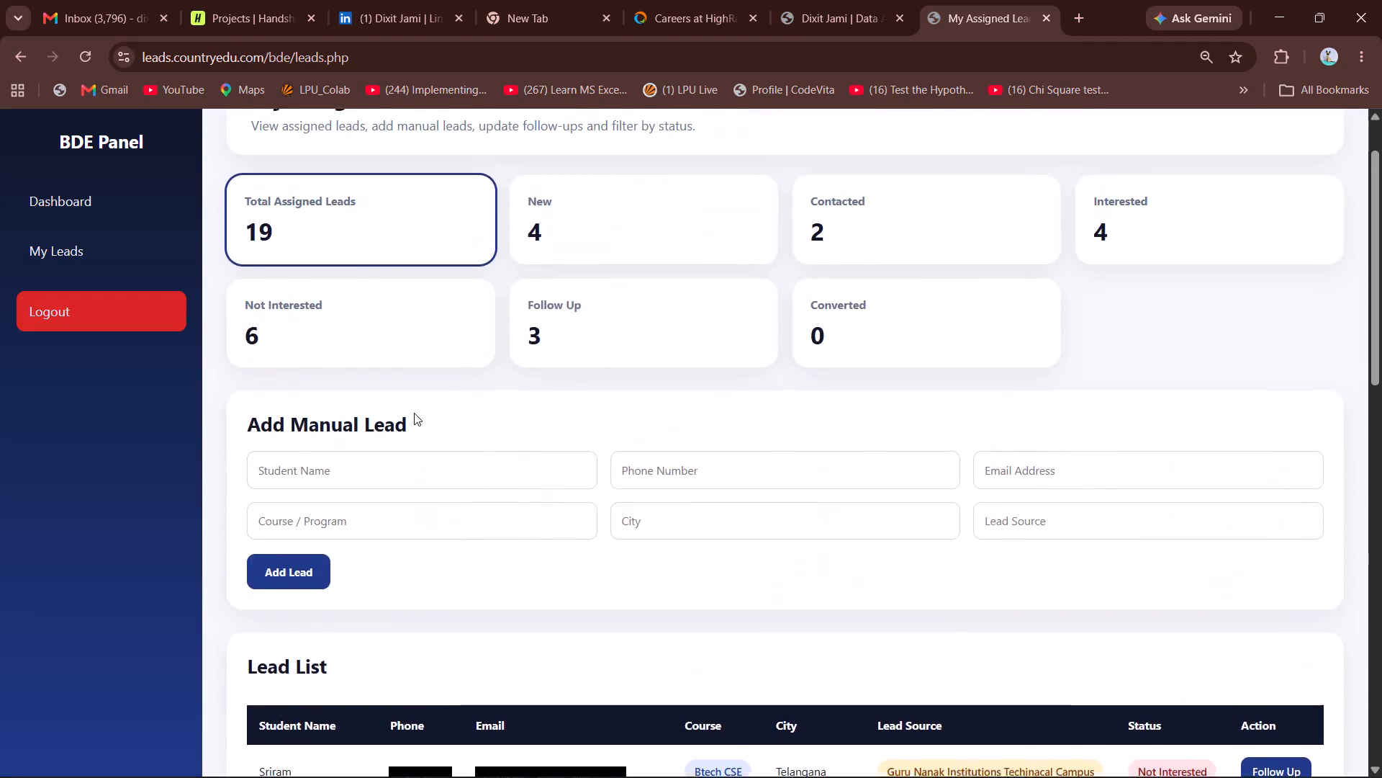
scroll(414, 413, up, 1)
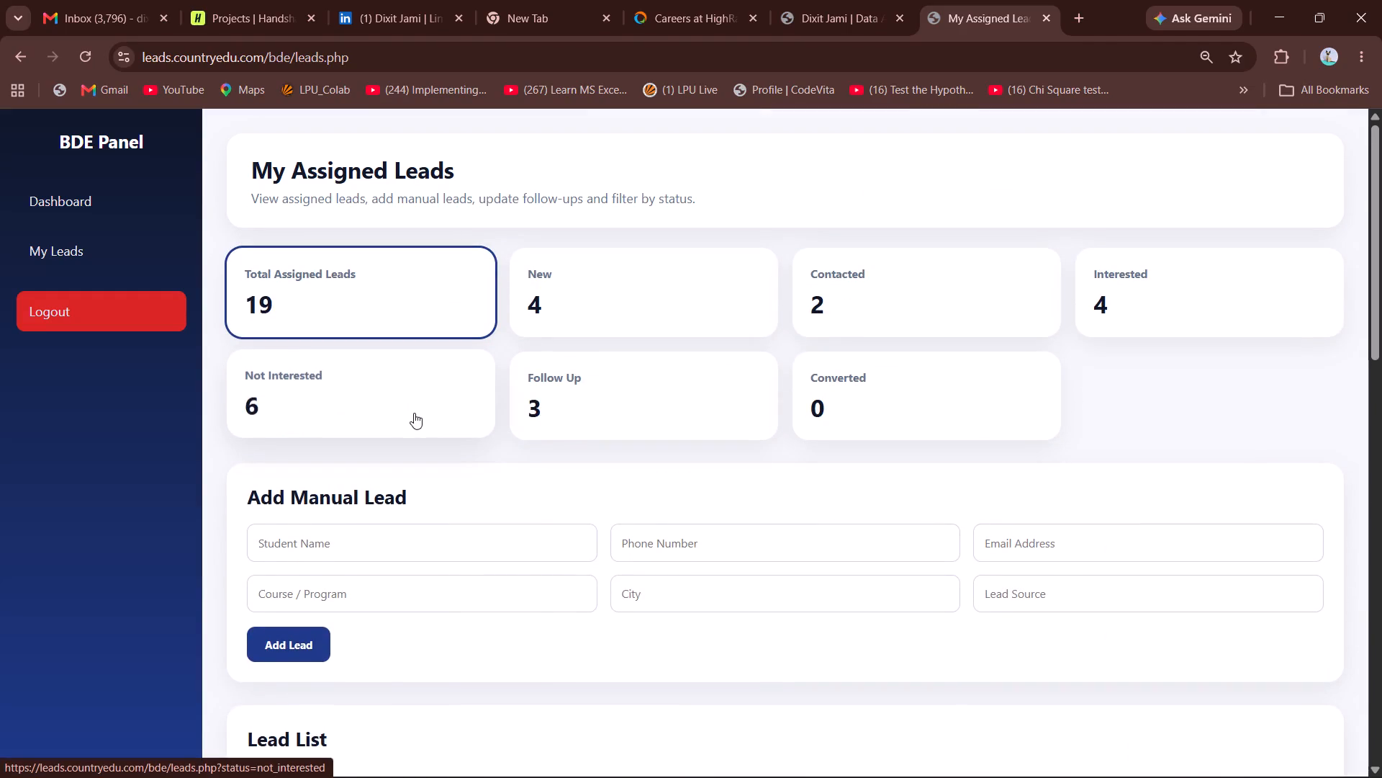
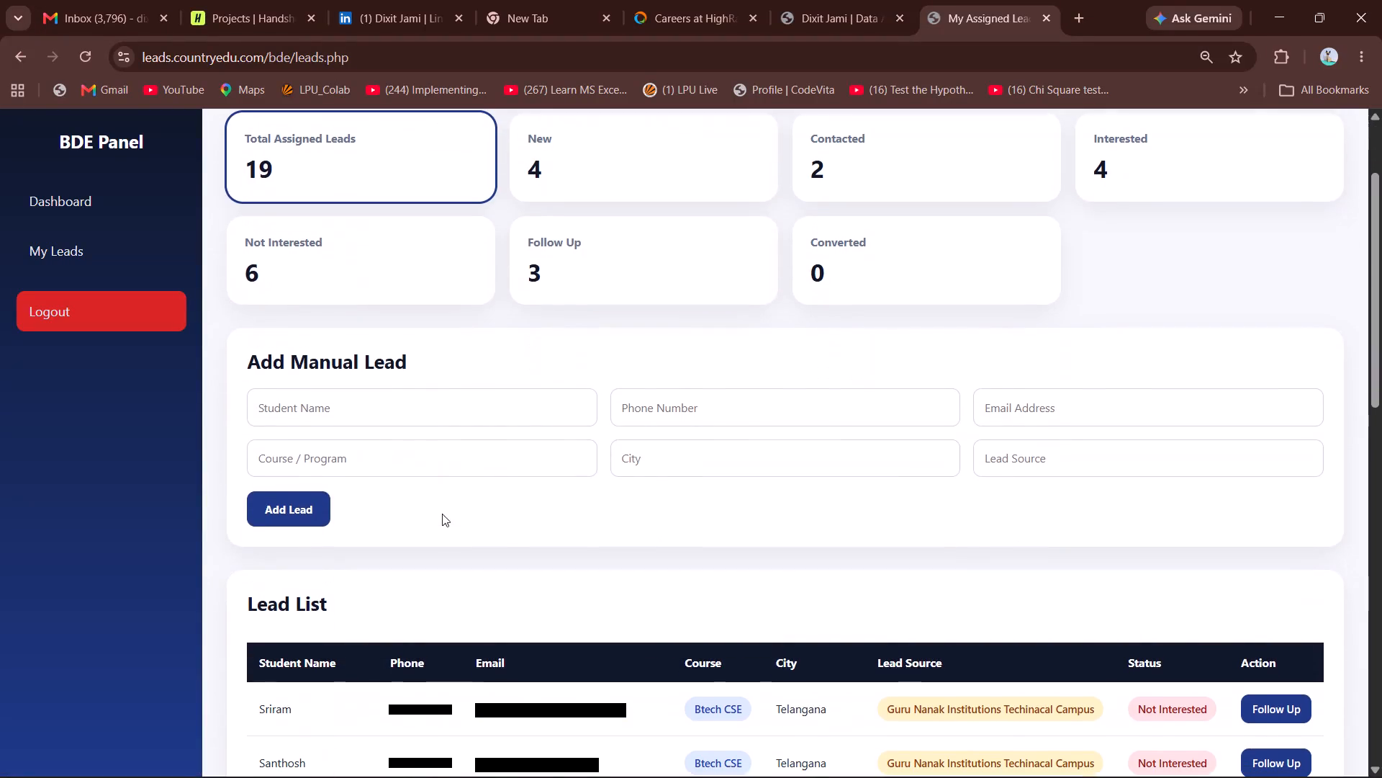
Enter Asmitha as the student name for a new manual lead.
click(316, 408)
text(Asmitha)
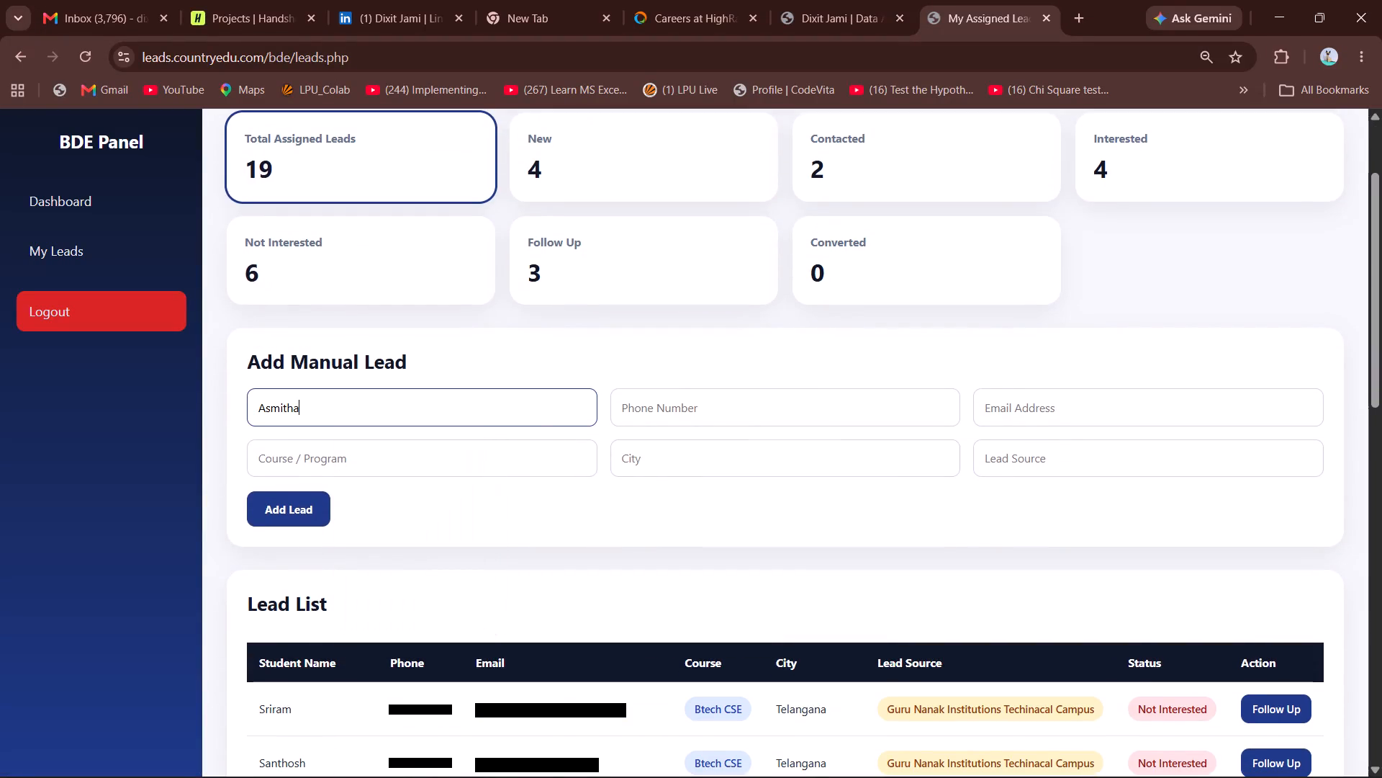
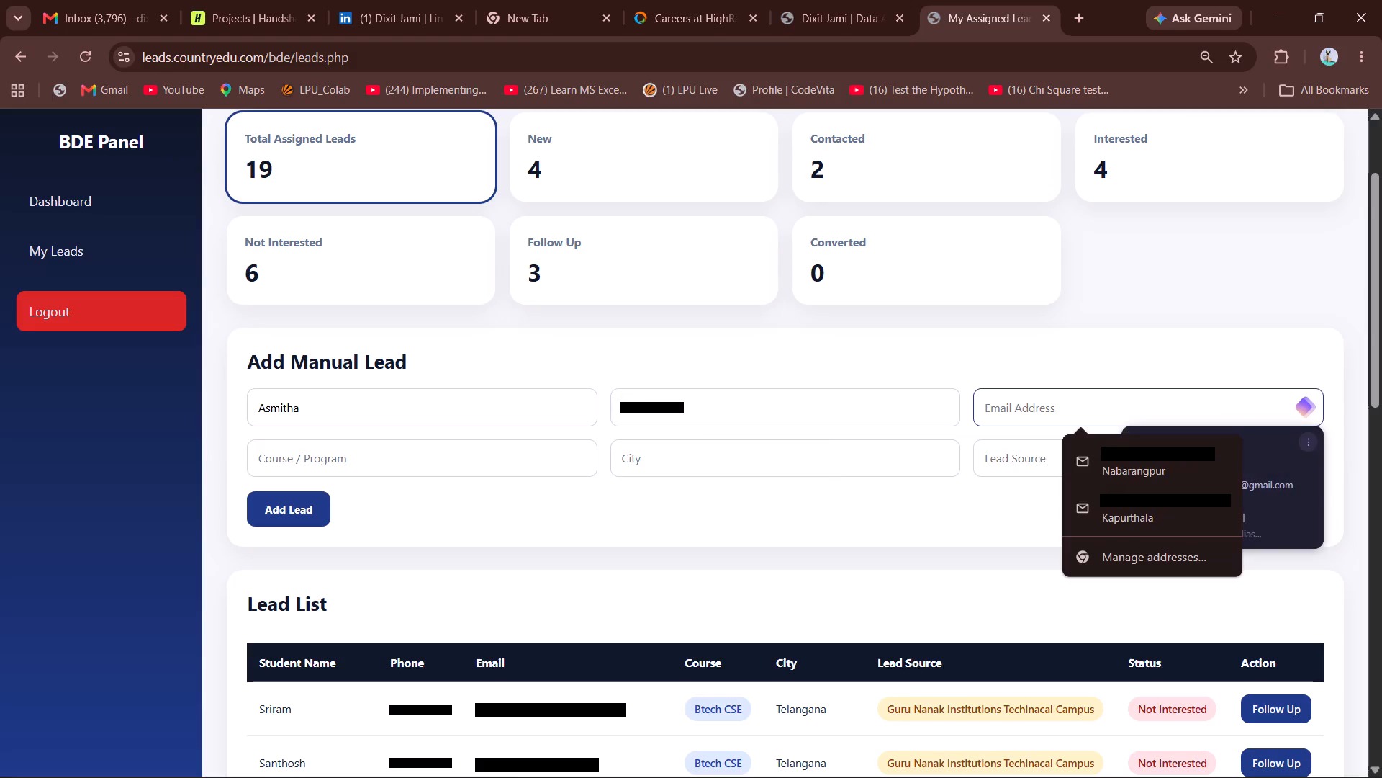
Enter the student's email address for the new manual lead Asmitha.
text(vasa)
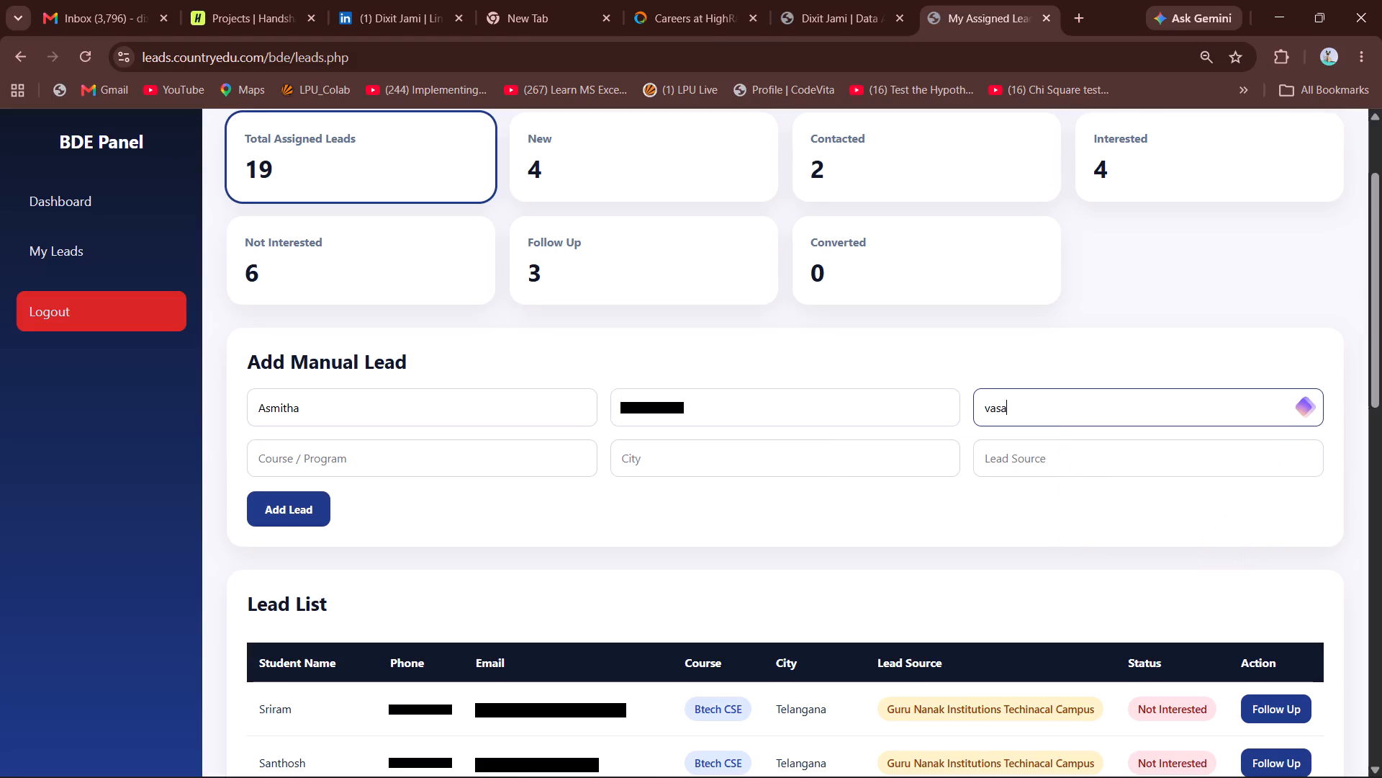
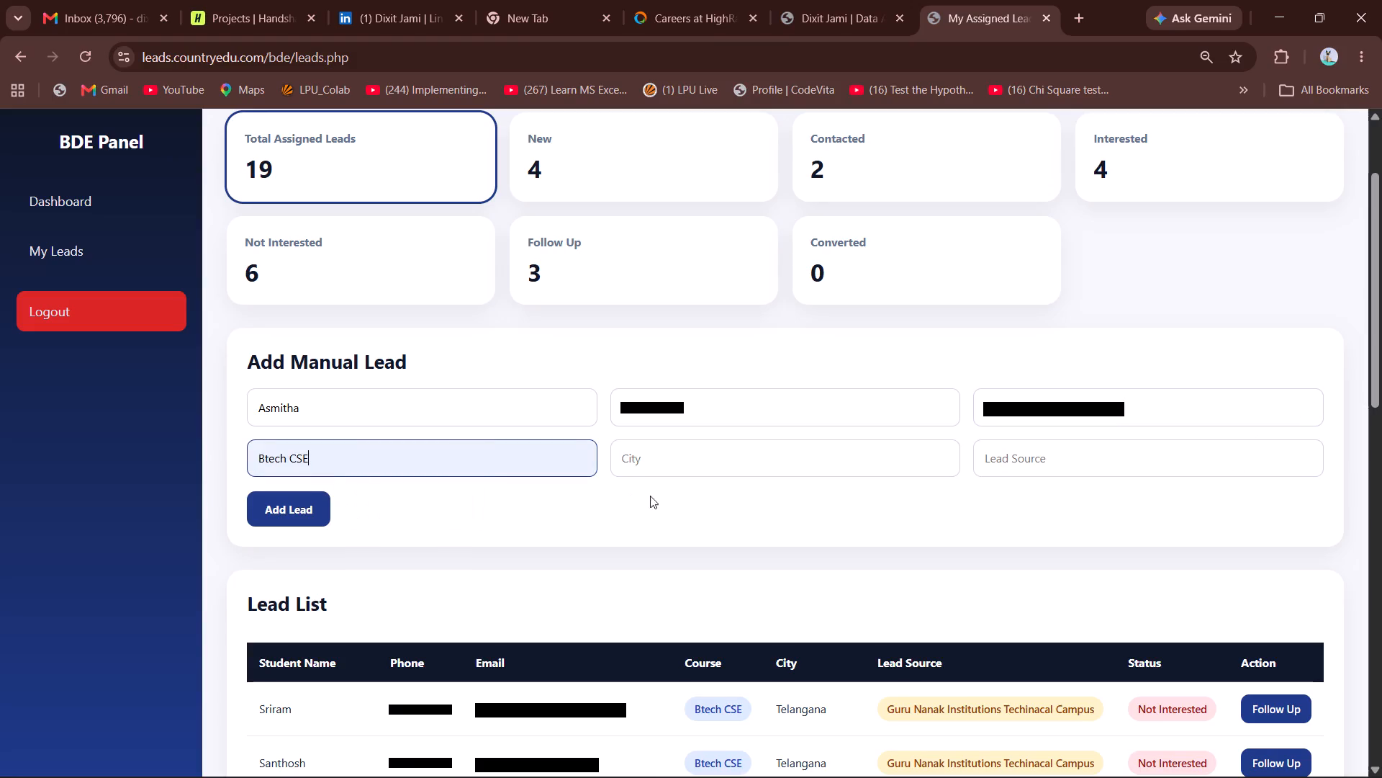
Set the new lead's city to Andhra Pradesh.
click(687, 464)
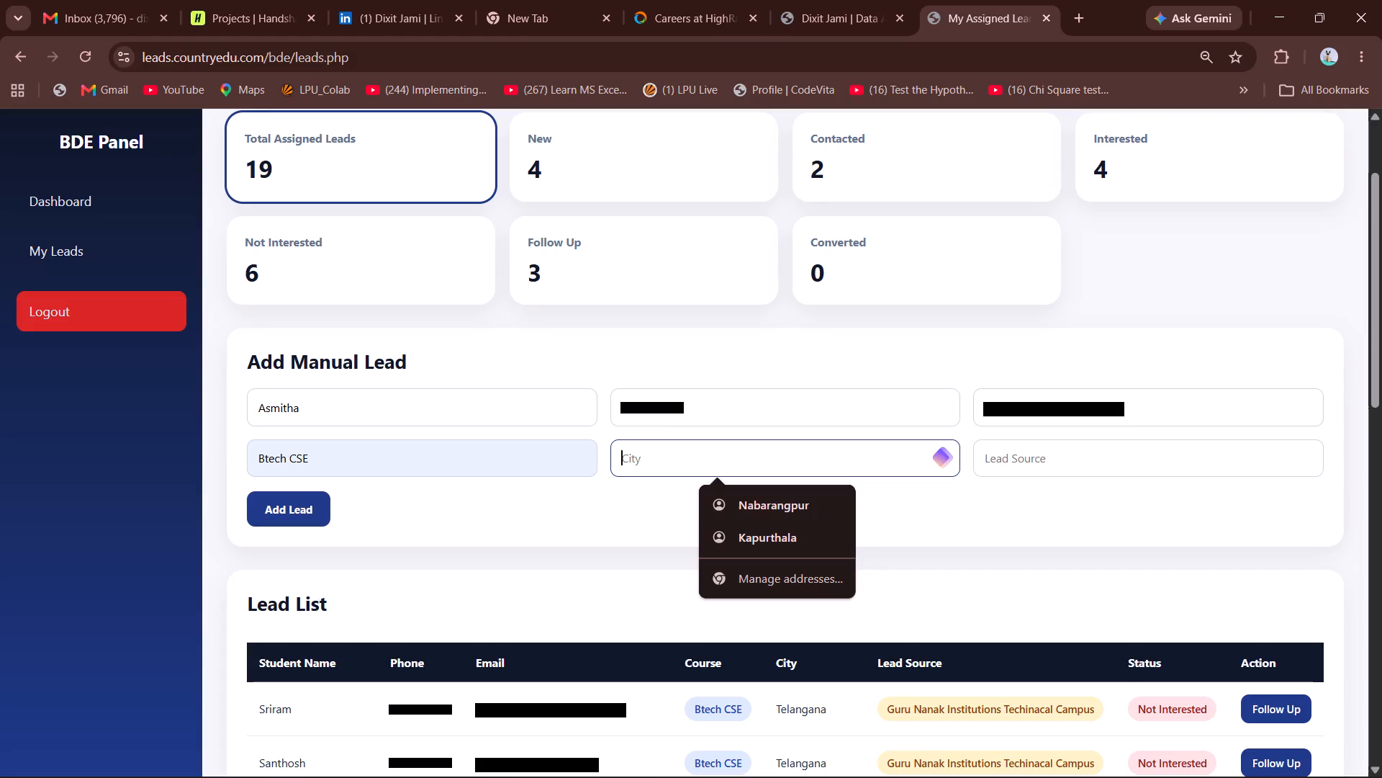
key(shift+t)
key(shift+BackSpace)
key(a)
key(BackSpace)
text(And)
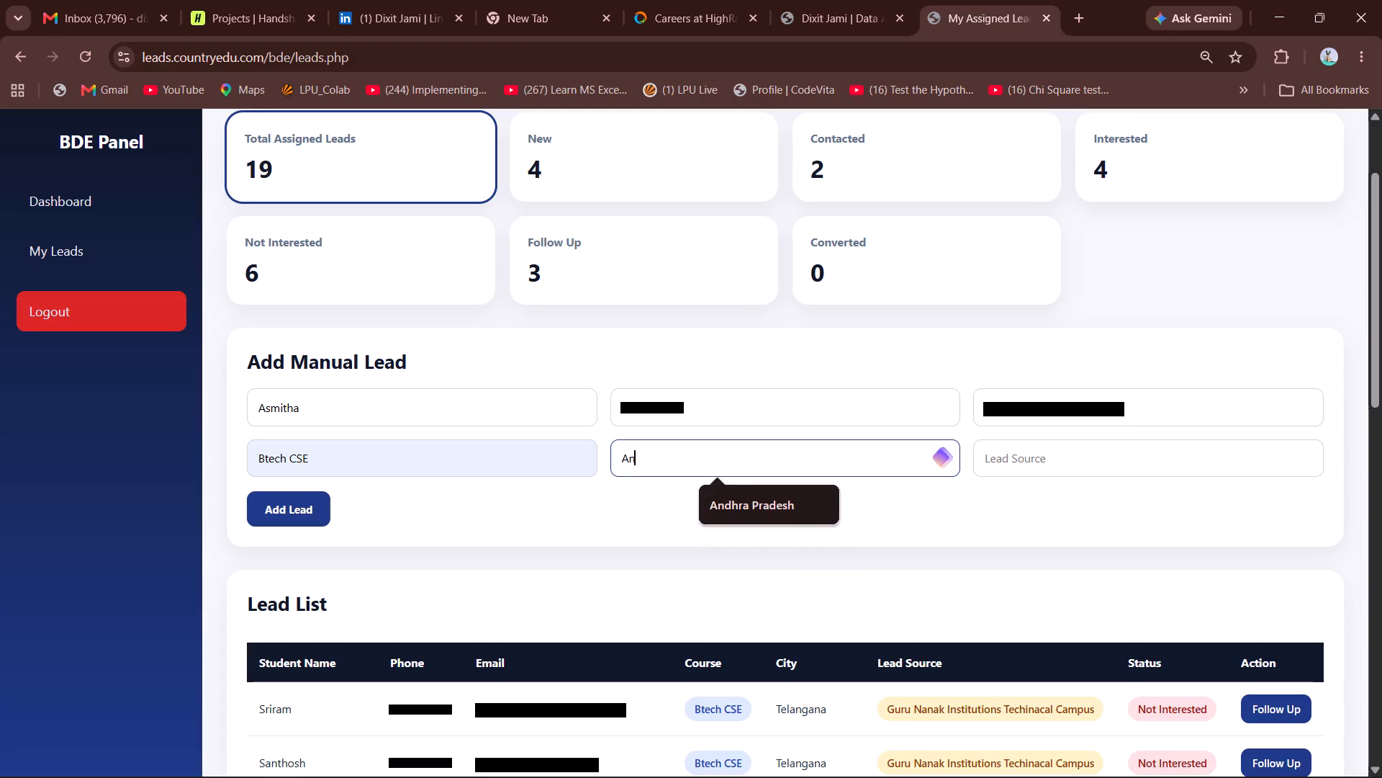
click(754, 509)
Set the lead source to Guru Nanak Institutions Techinacal Campus and submit the new manual lead.
click(1082, 478)
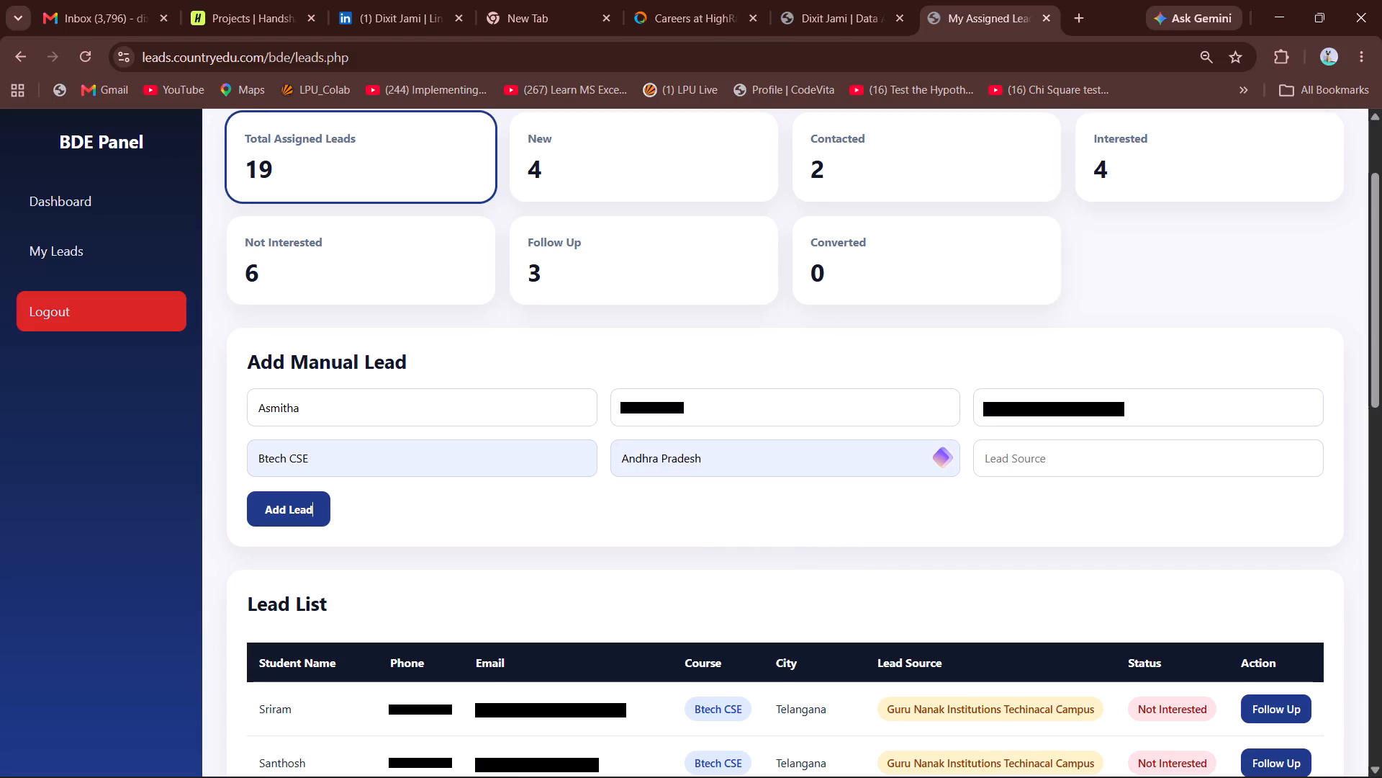
click(1082, 475)
click(1102, 505)
click(277, 506)
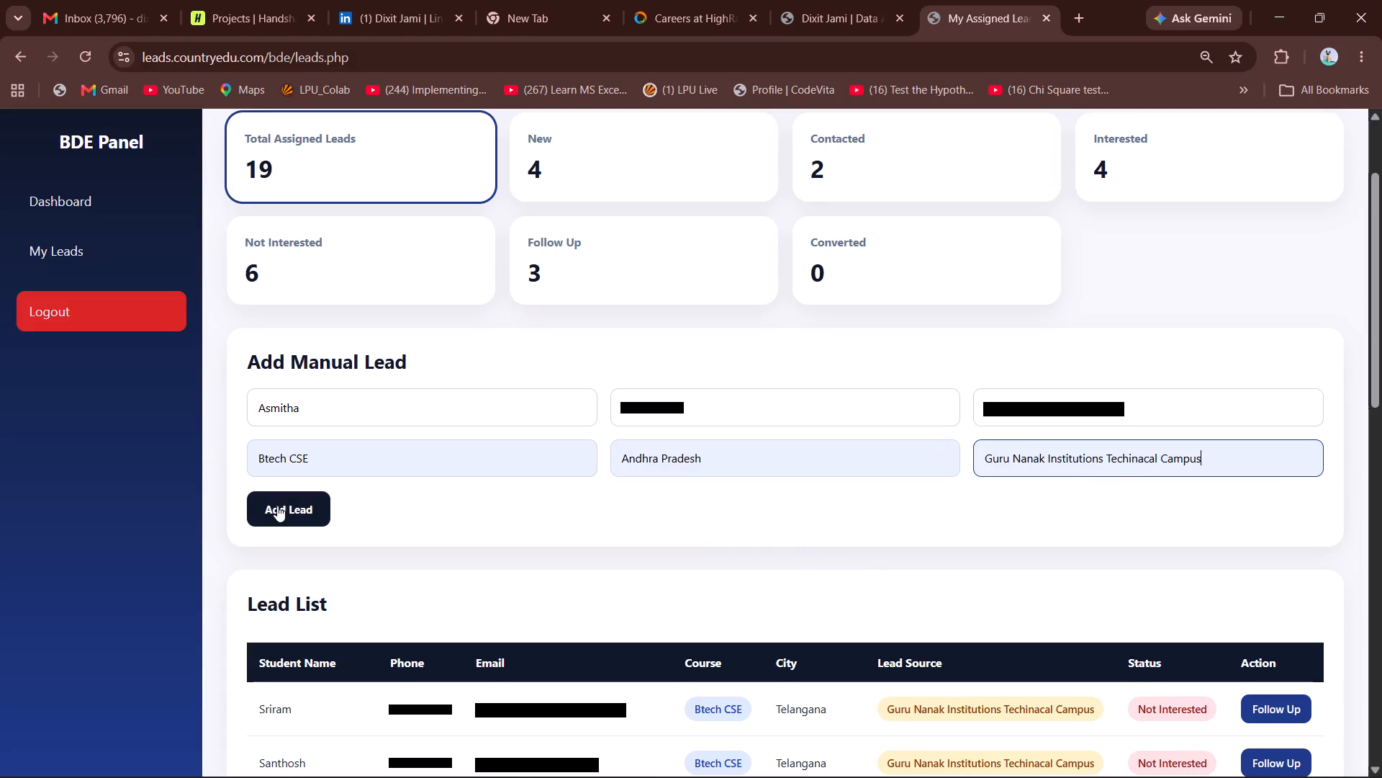
Try to open the follow-up page of Sriram, the first lead in the Lead List.
scroll(685, 406, down, 1)
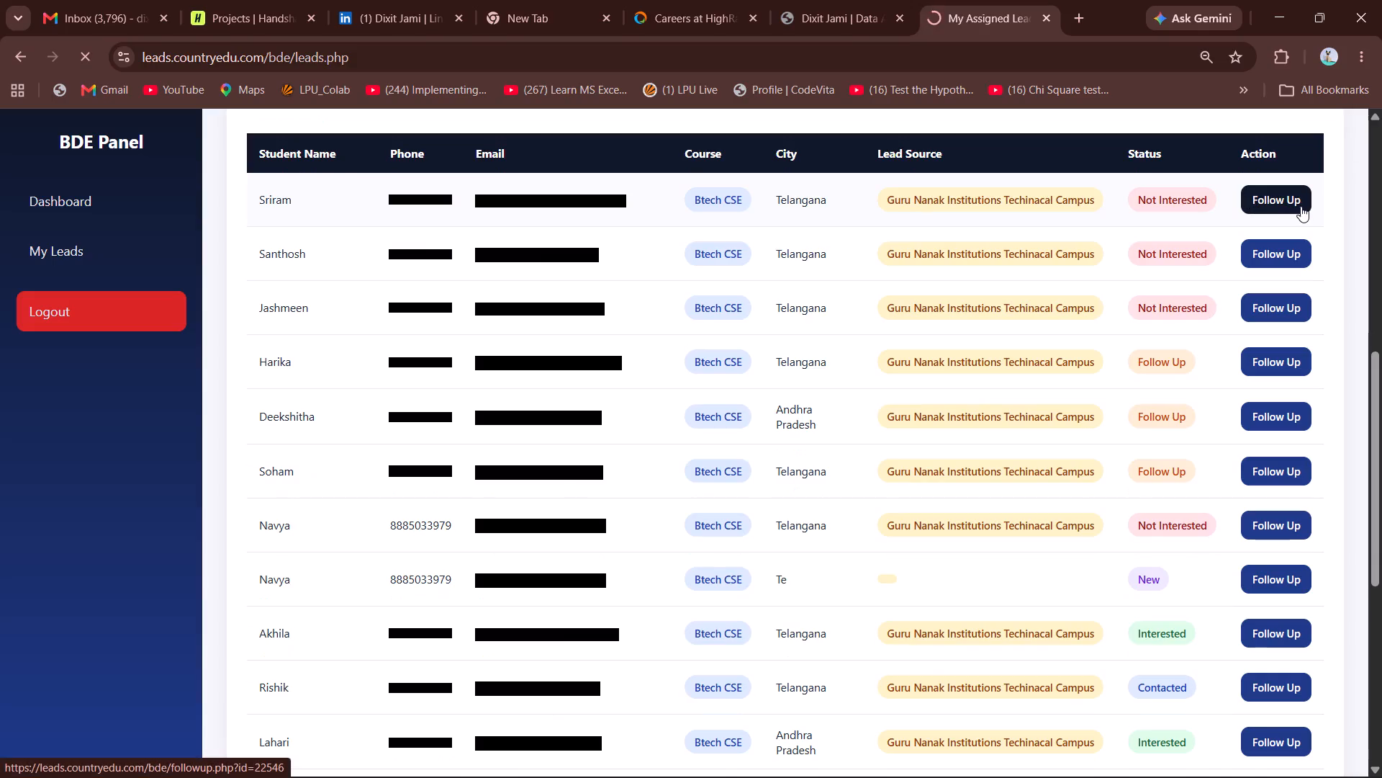
click(1260, 203)
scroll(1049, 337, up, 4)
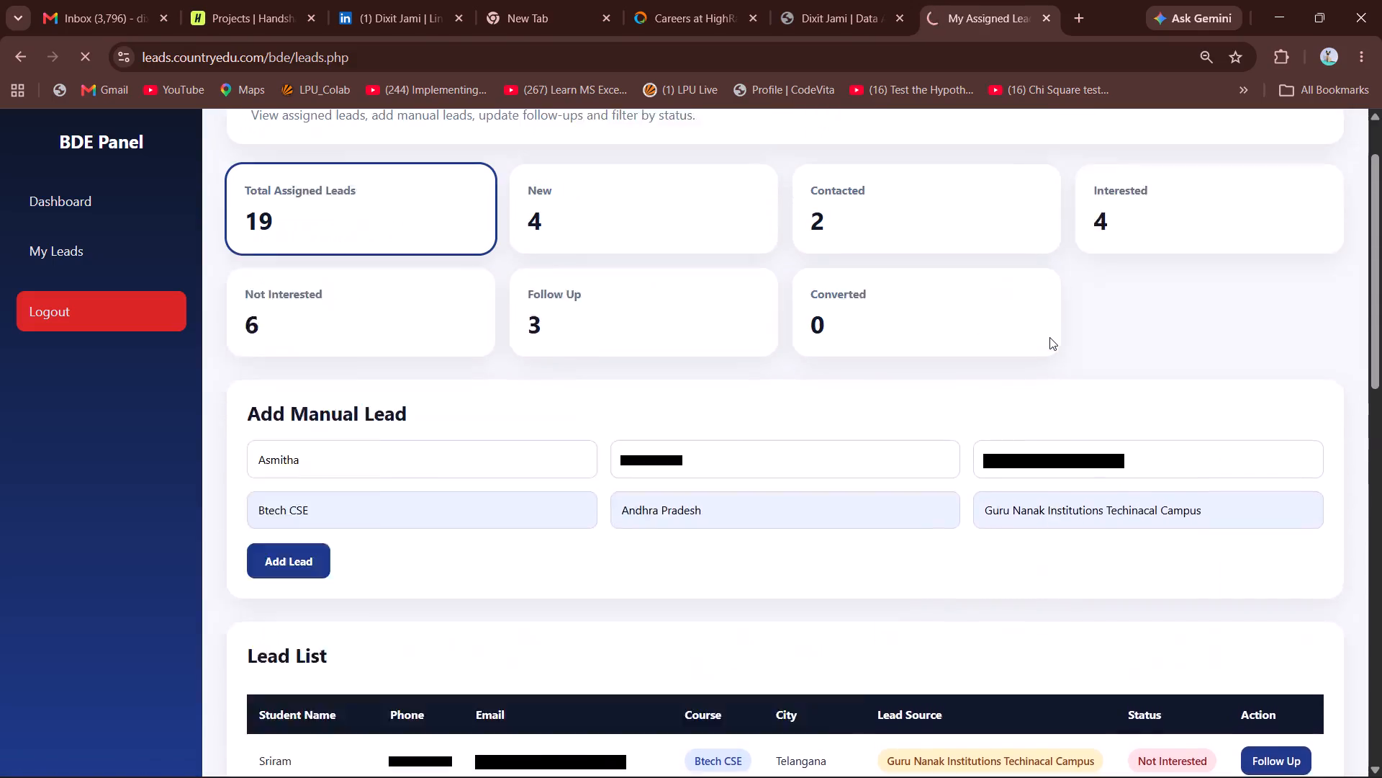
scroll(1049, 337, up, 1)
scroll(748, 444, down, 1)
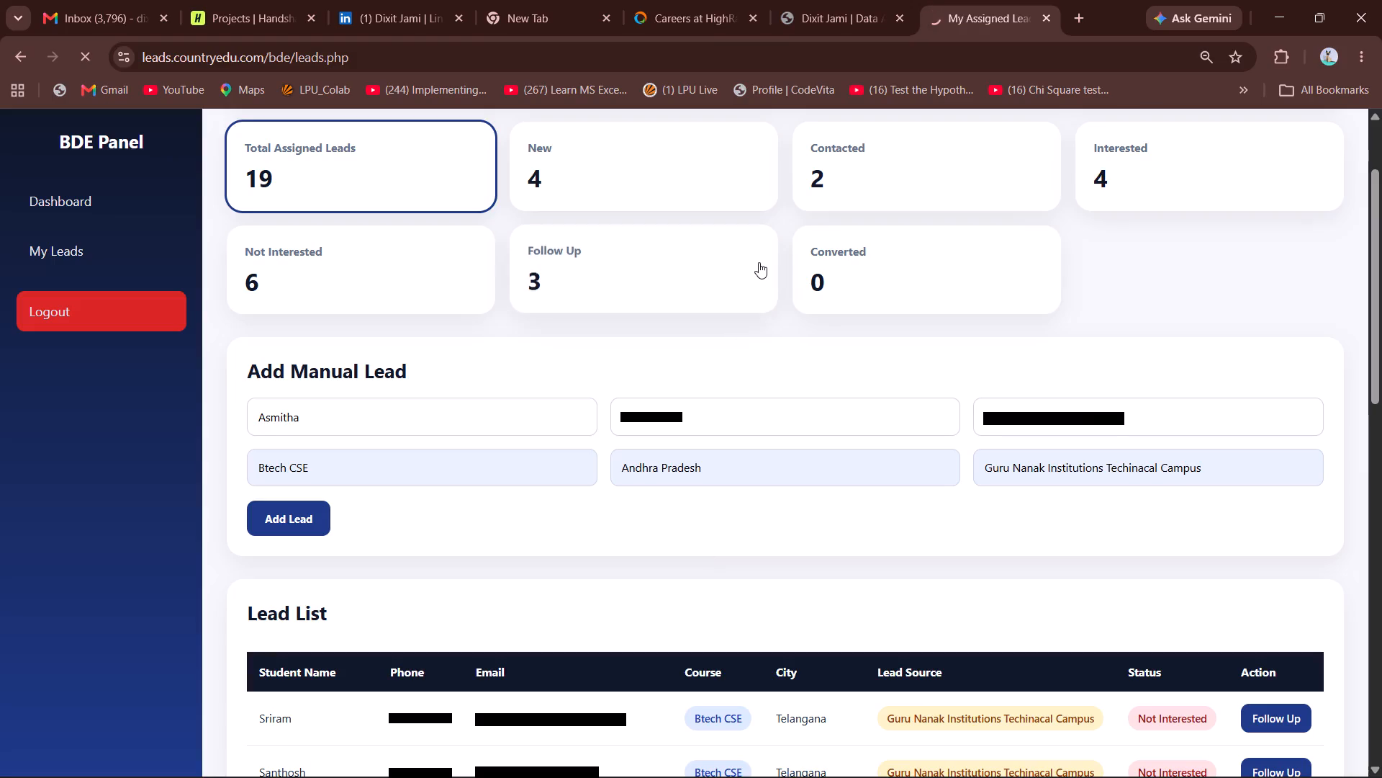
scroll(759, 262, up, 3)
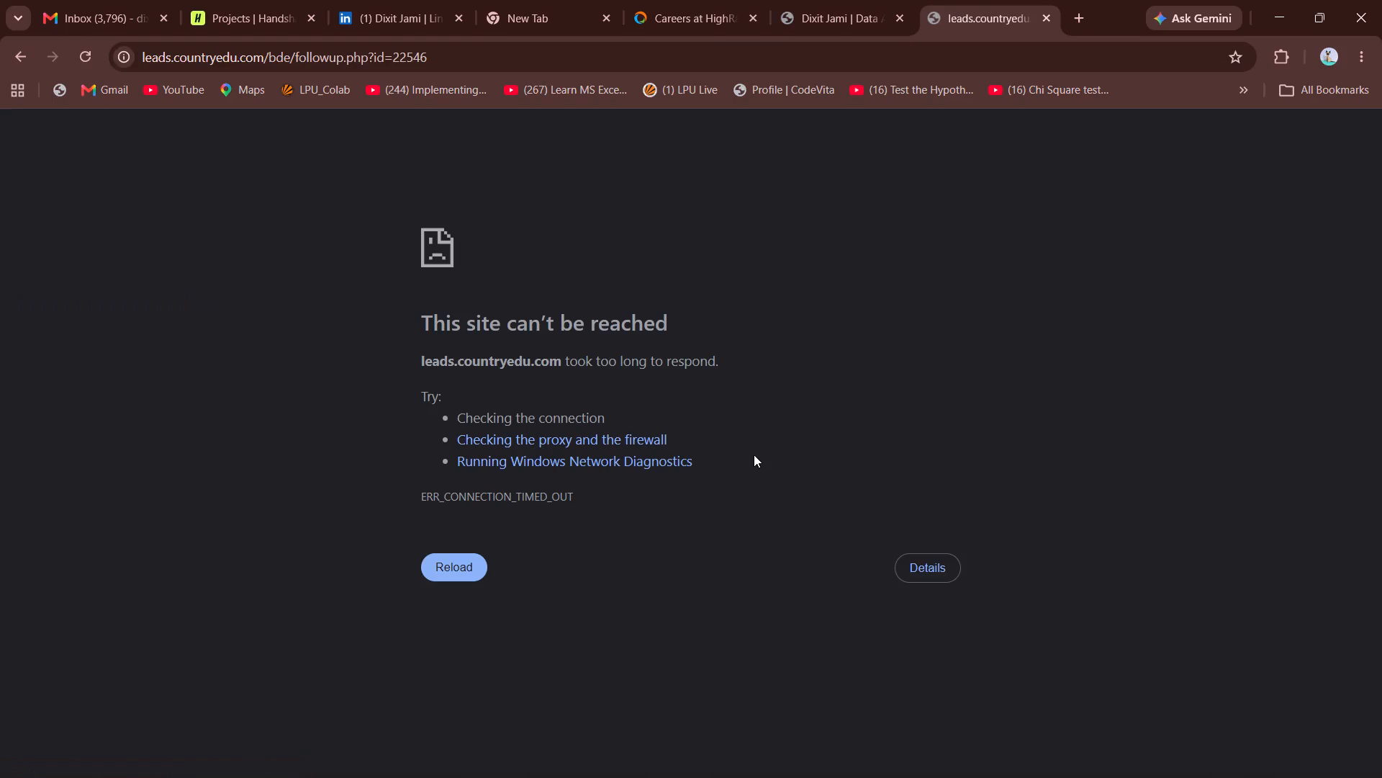
Try to reload the lead's follow-up page.
click(453, 577)
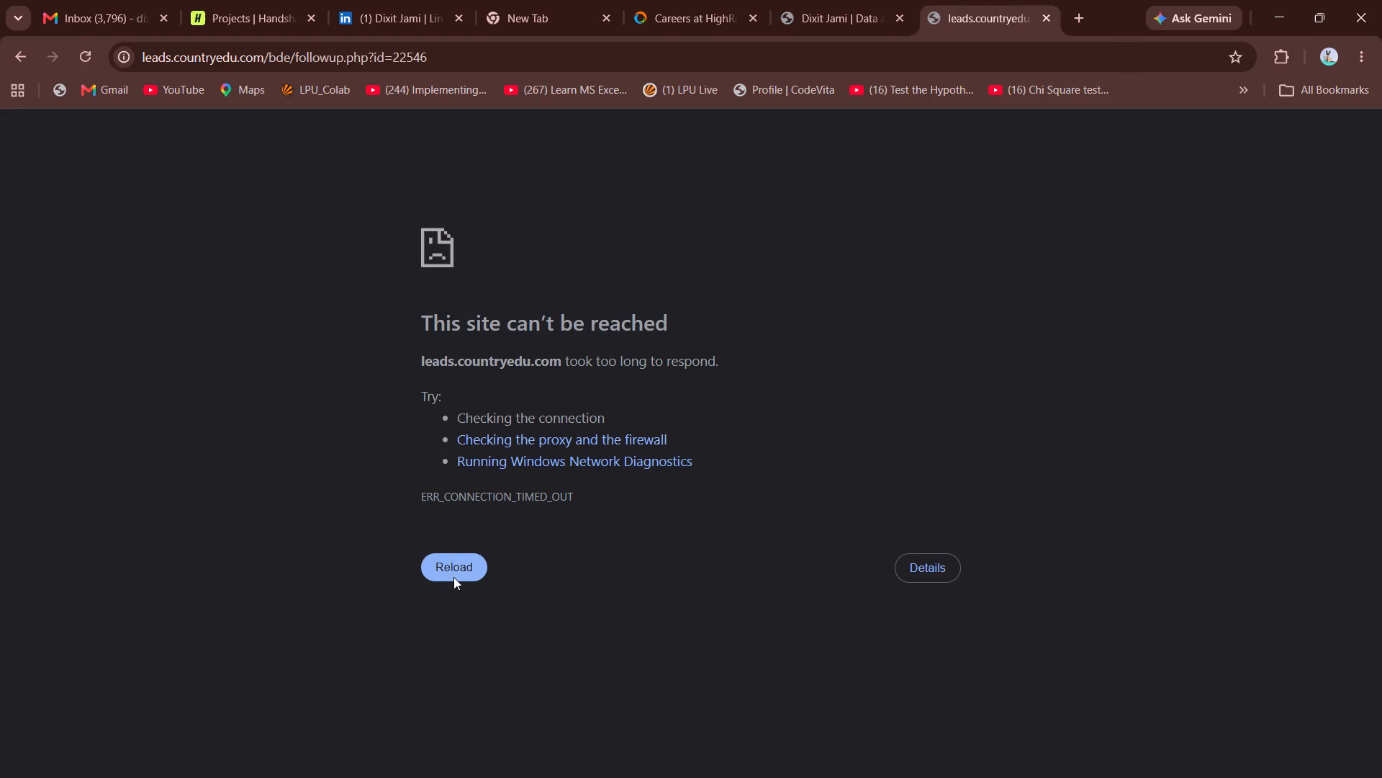
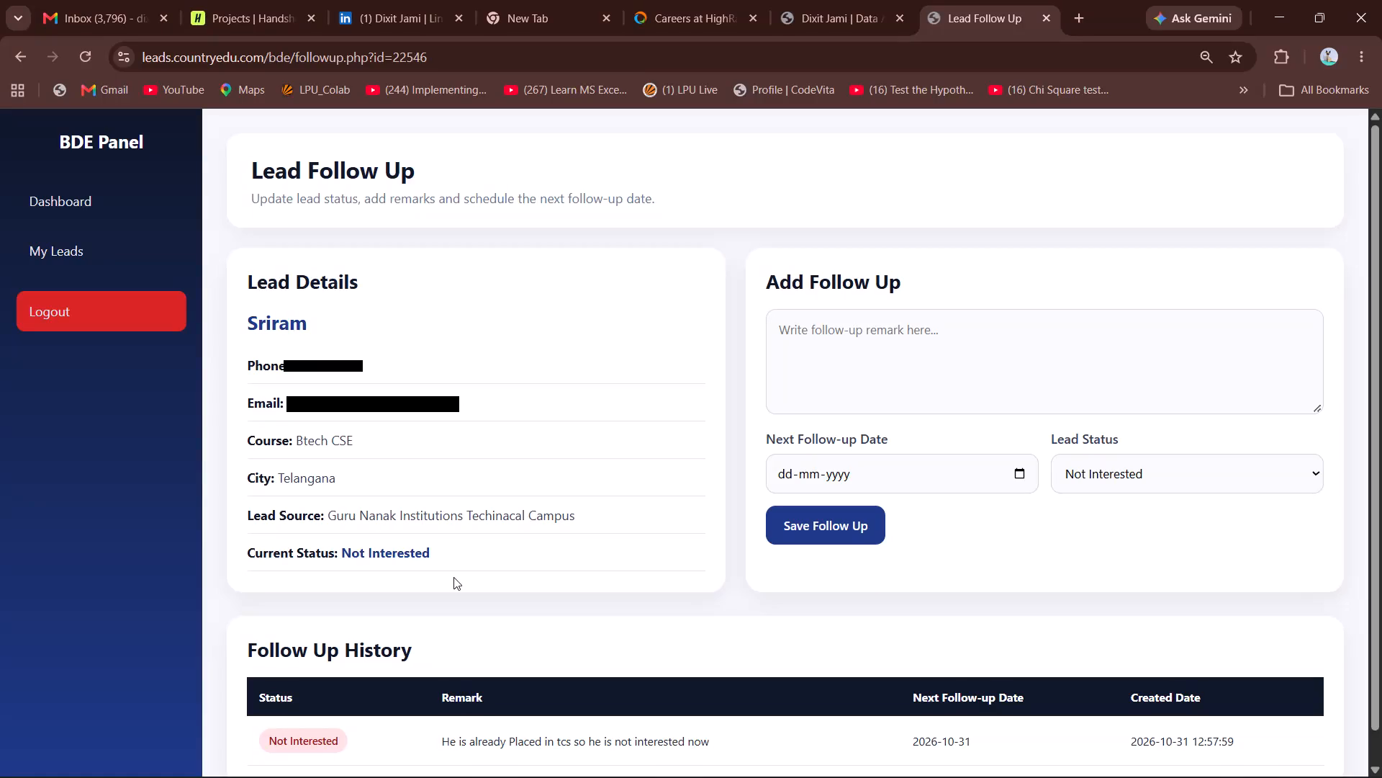
Leave Sriram's follow-up page and return to the My Assigned Leads page.
scroll(507, 499, up, 3)
click(101, 214)
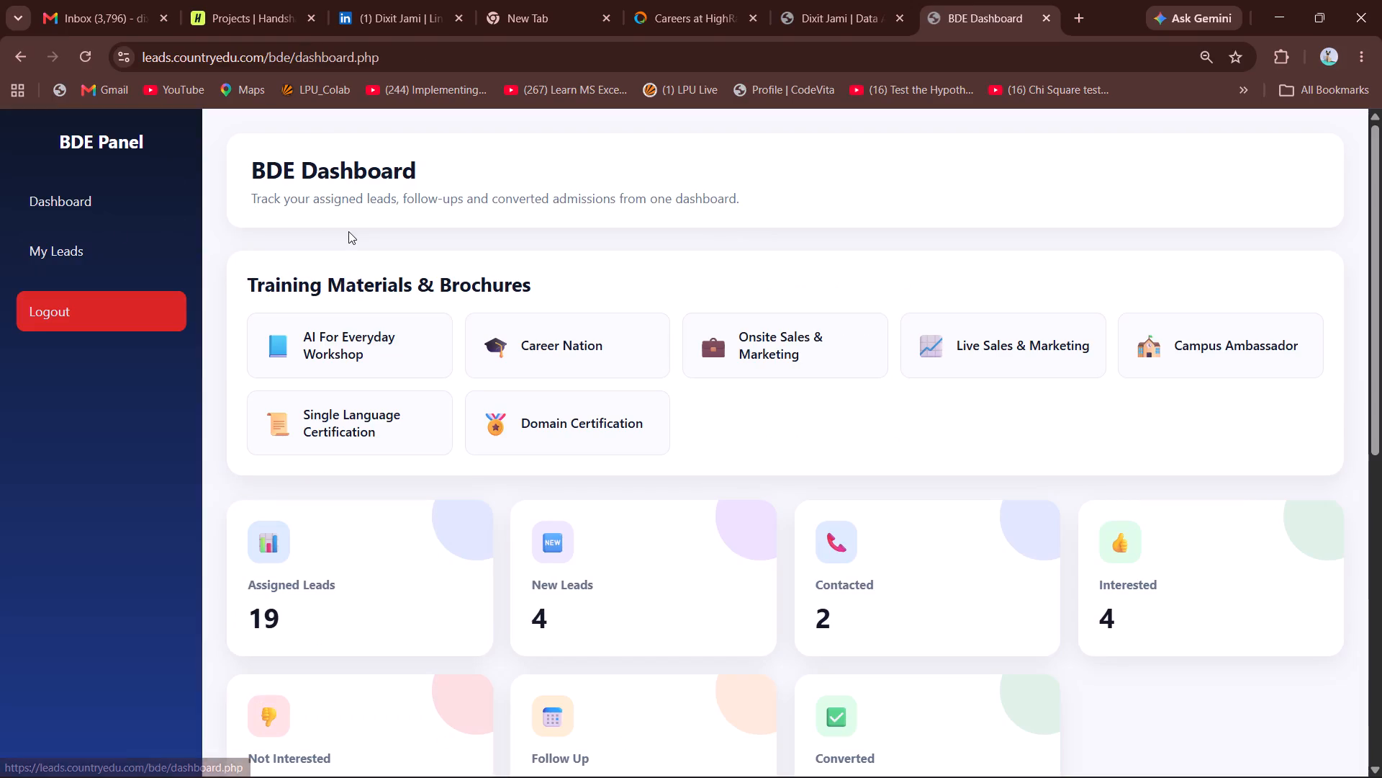
click(80, 251)
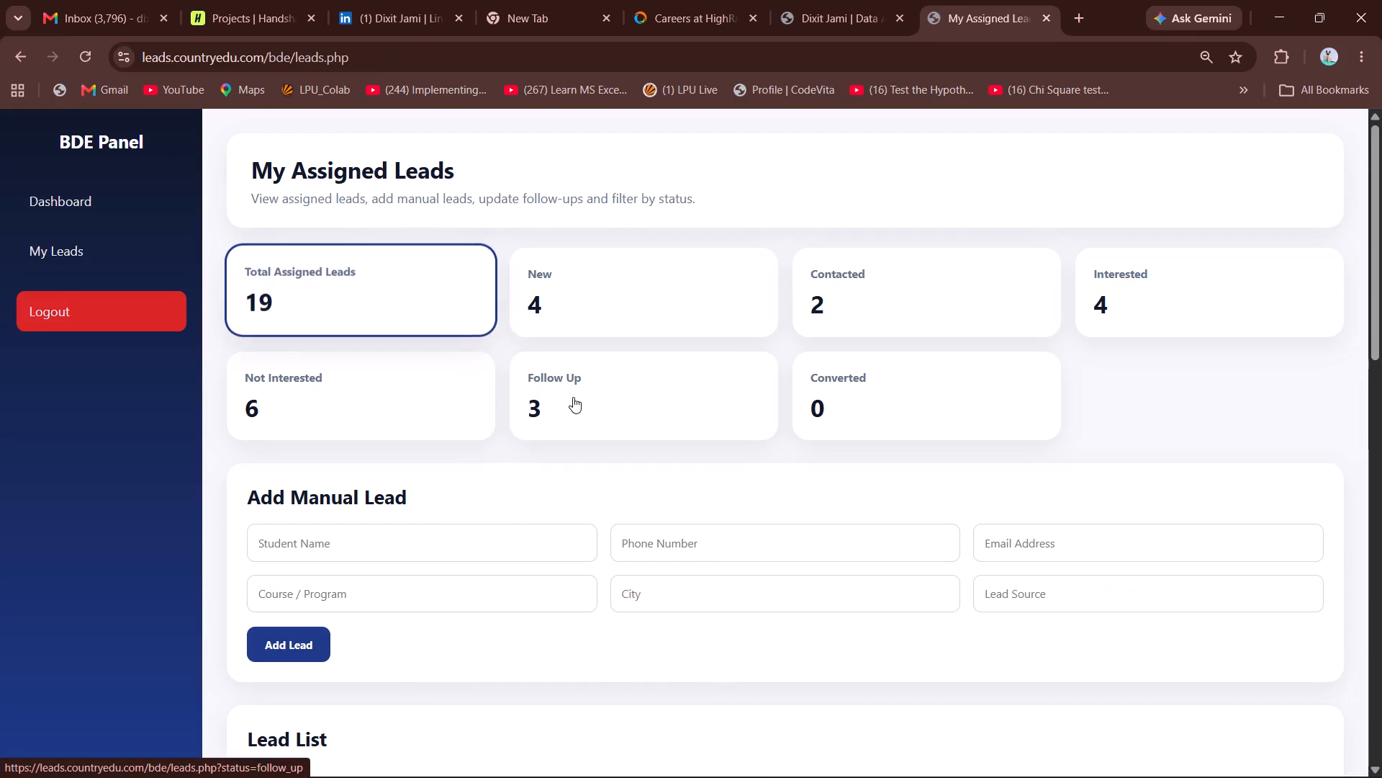
Start a new manual lead with Vasavi as the student name.
scroll(573, 397, down, 3)
scroll(467, 342, up, 1)
click(336, 285)
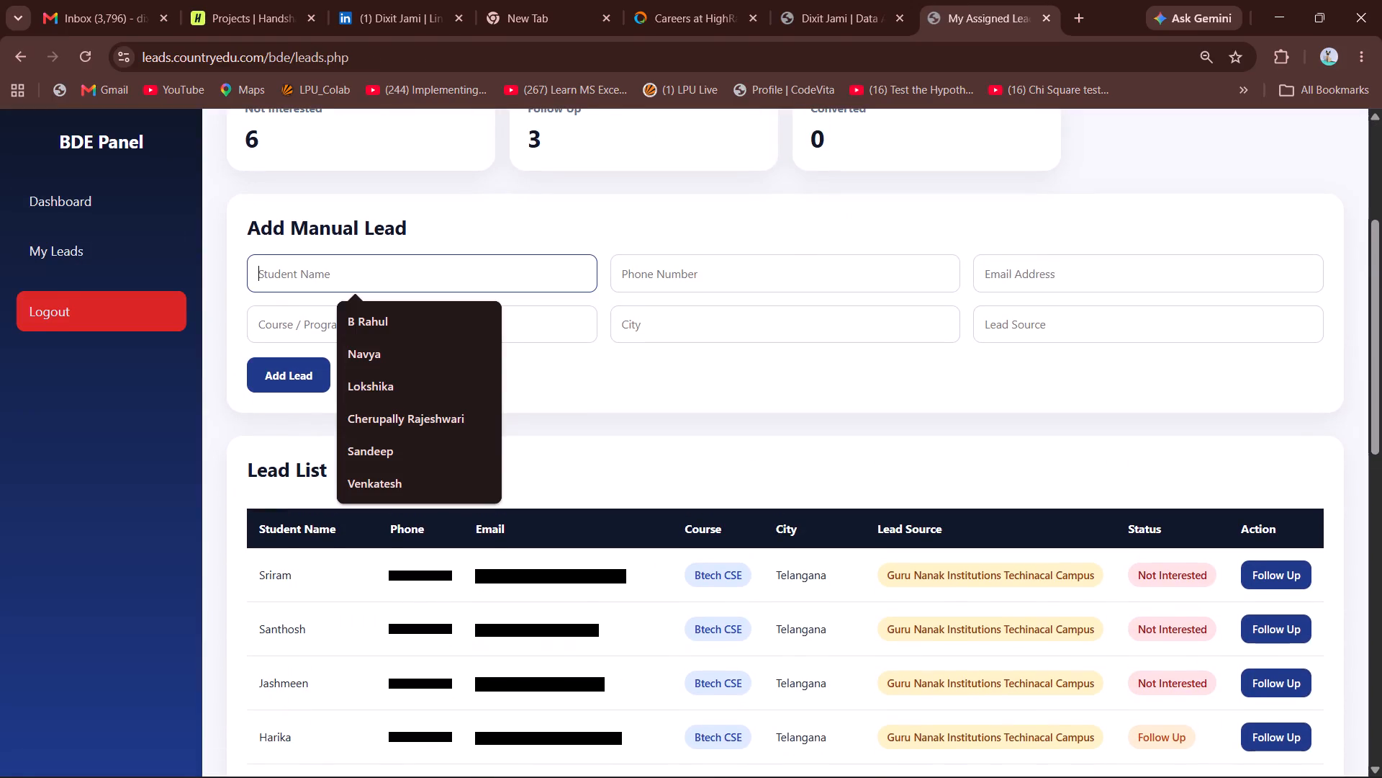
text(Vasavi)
Enter the student's phone number for the new manual lead, correcting wrong digits along the way.
click(658, 276)
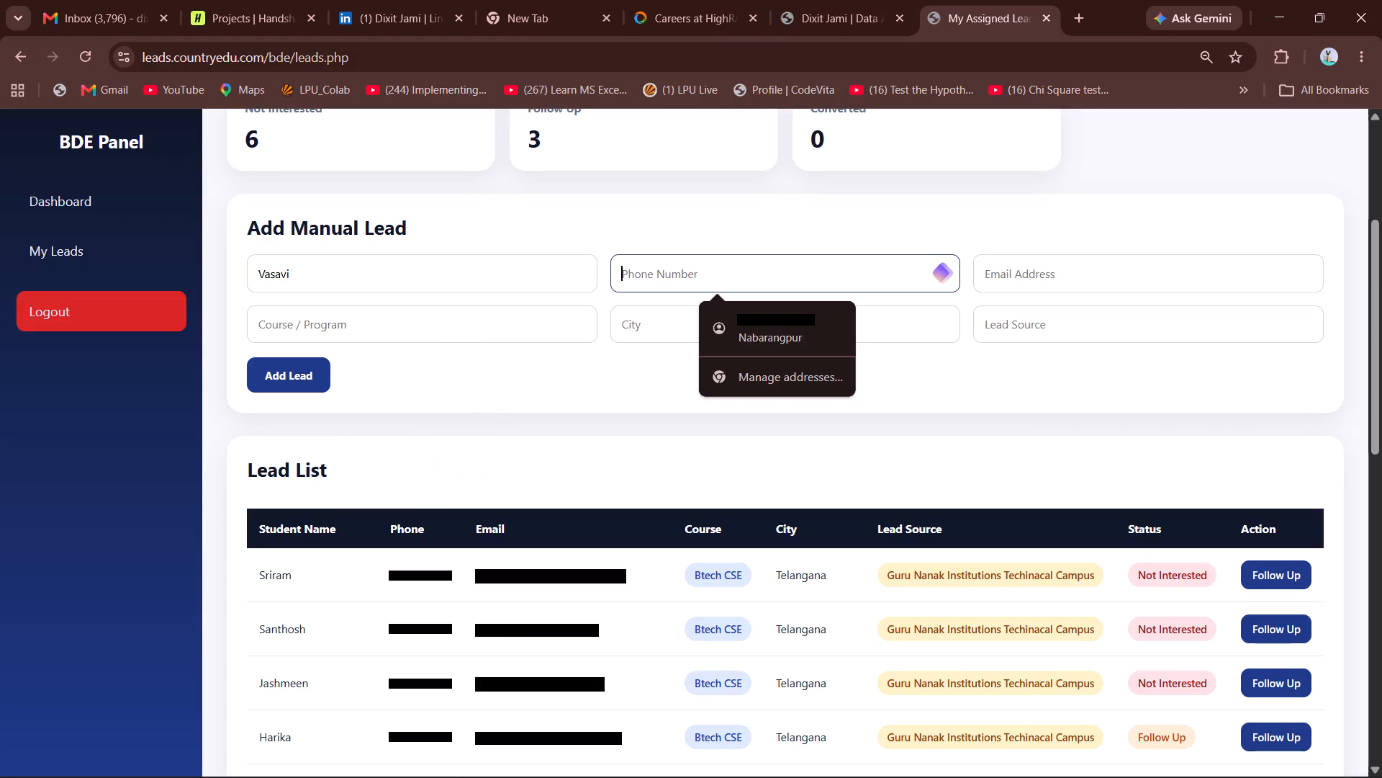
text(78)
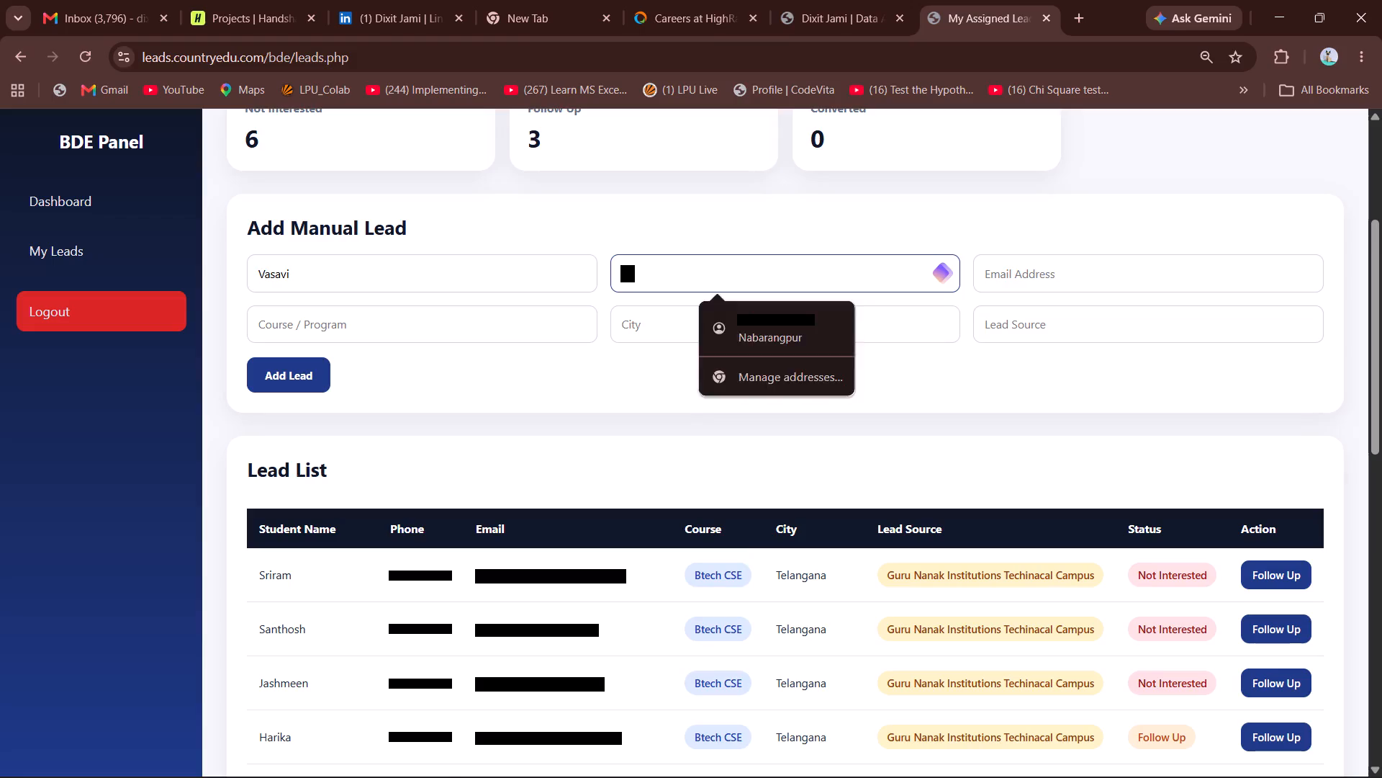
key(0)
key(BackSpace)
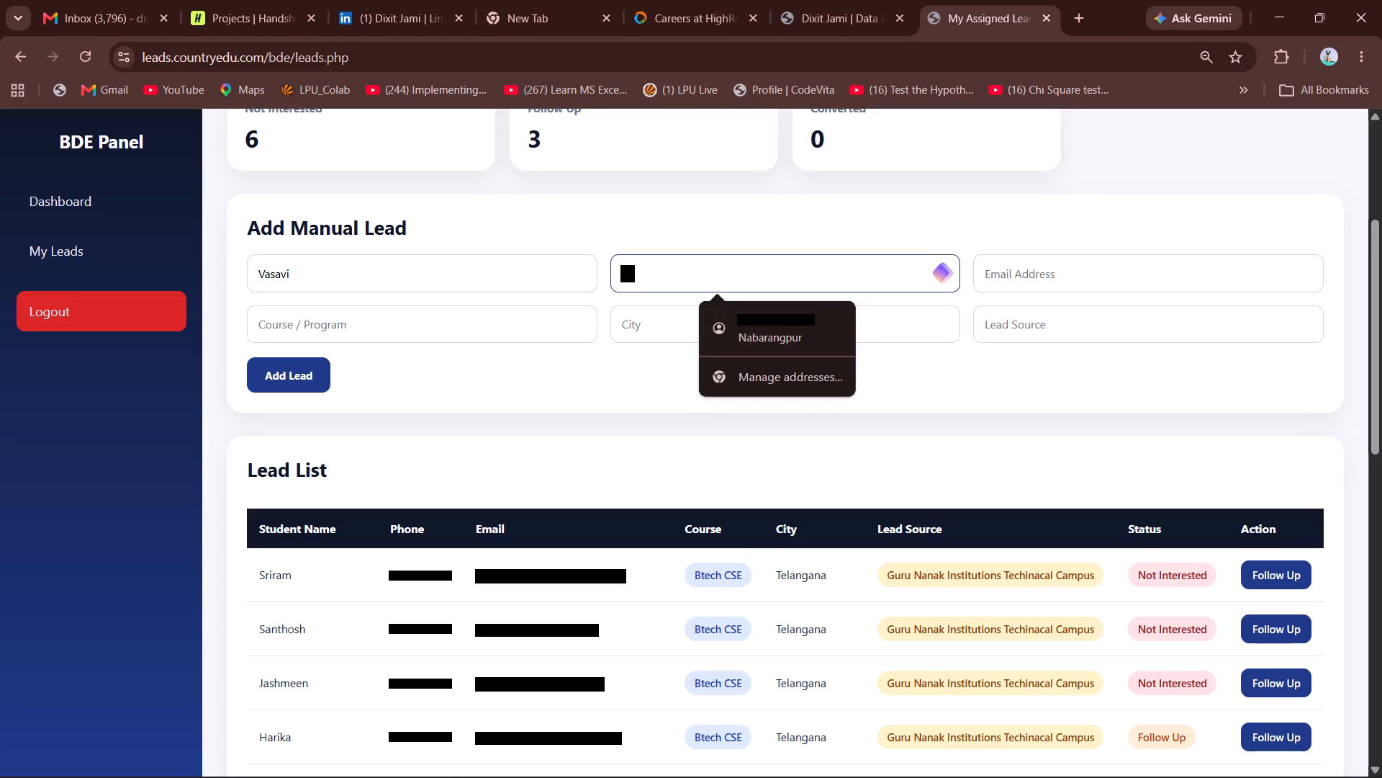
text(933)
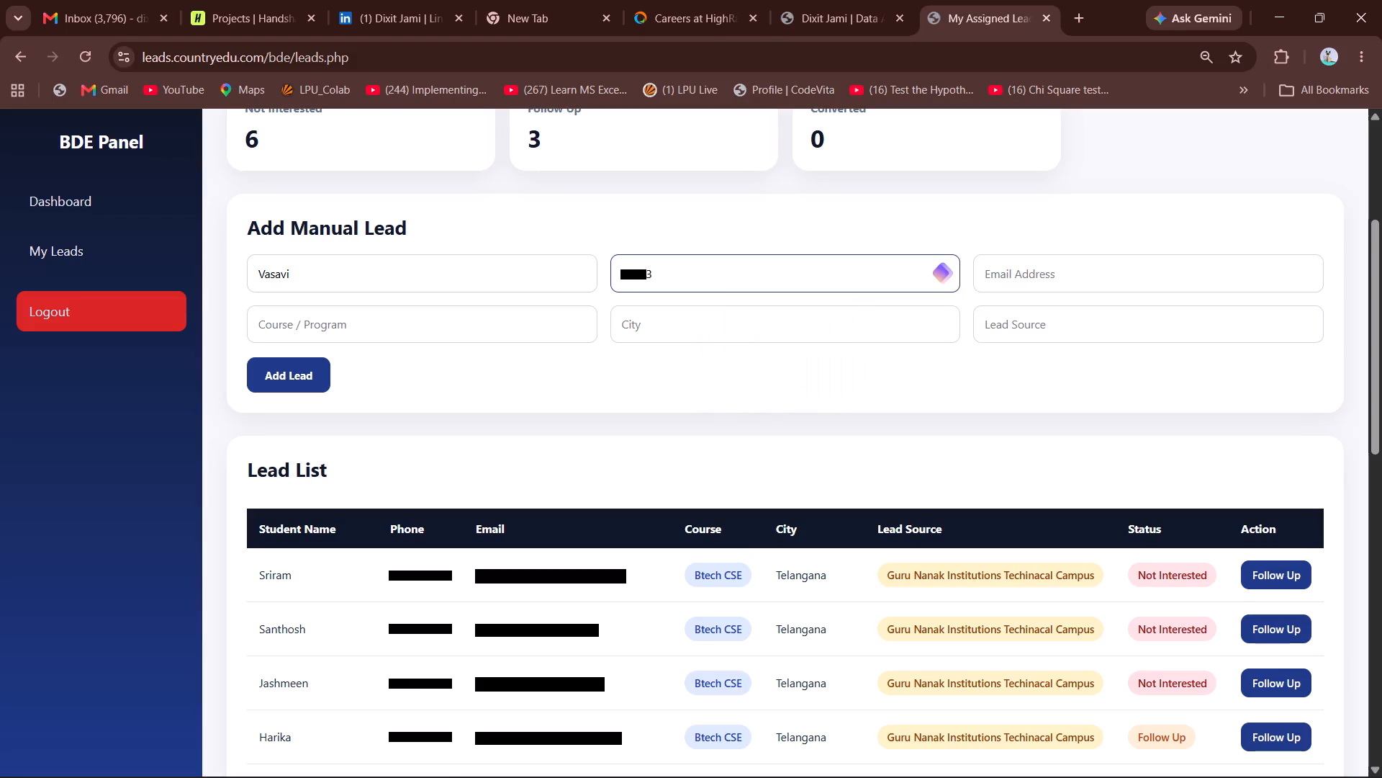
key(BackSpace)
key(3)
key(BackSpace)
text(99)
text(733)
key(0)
Enter the student's email address for the new manual lead.
click(1030, 273)
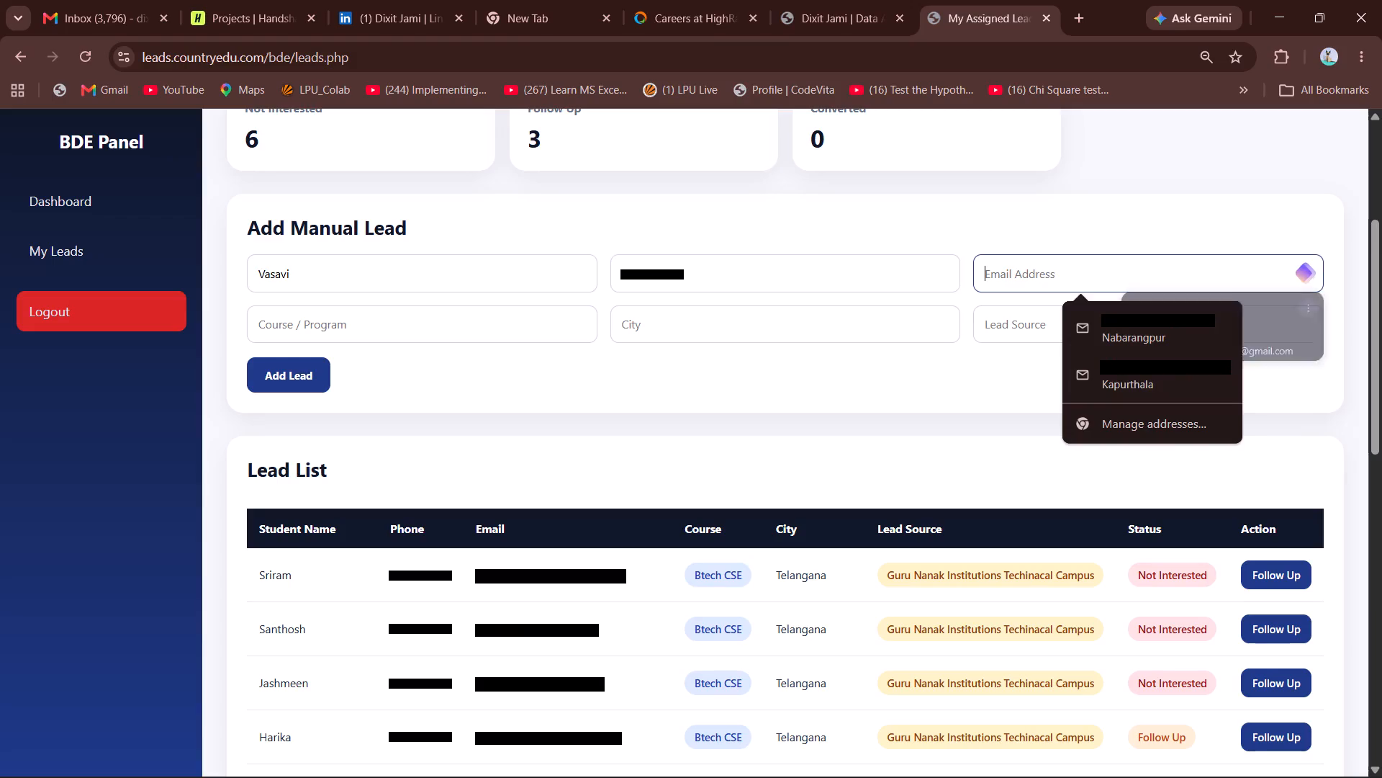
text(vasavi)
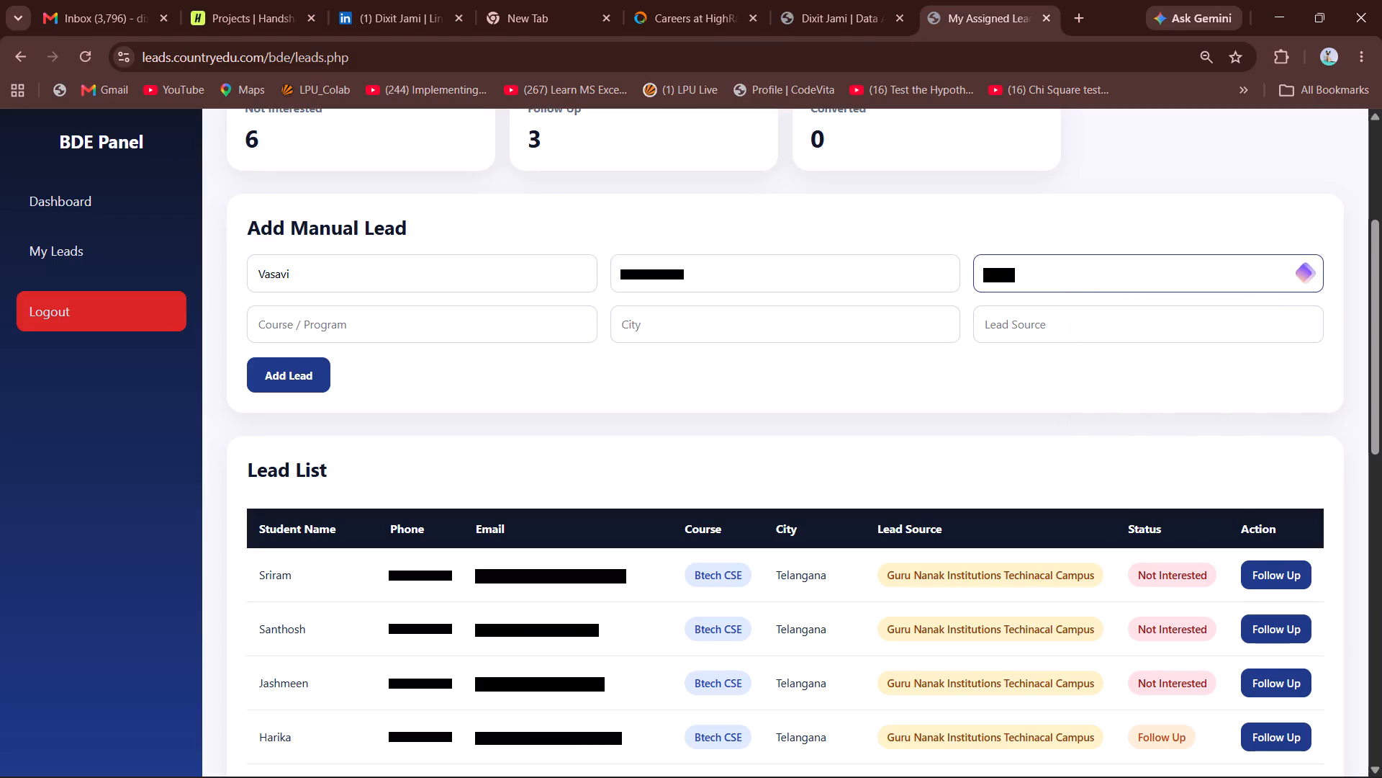
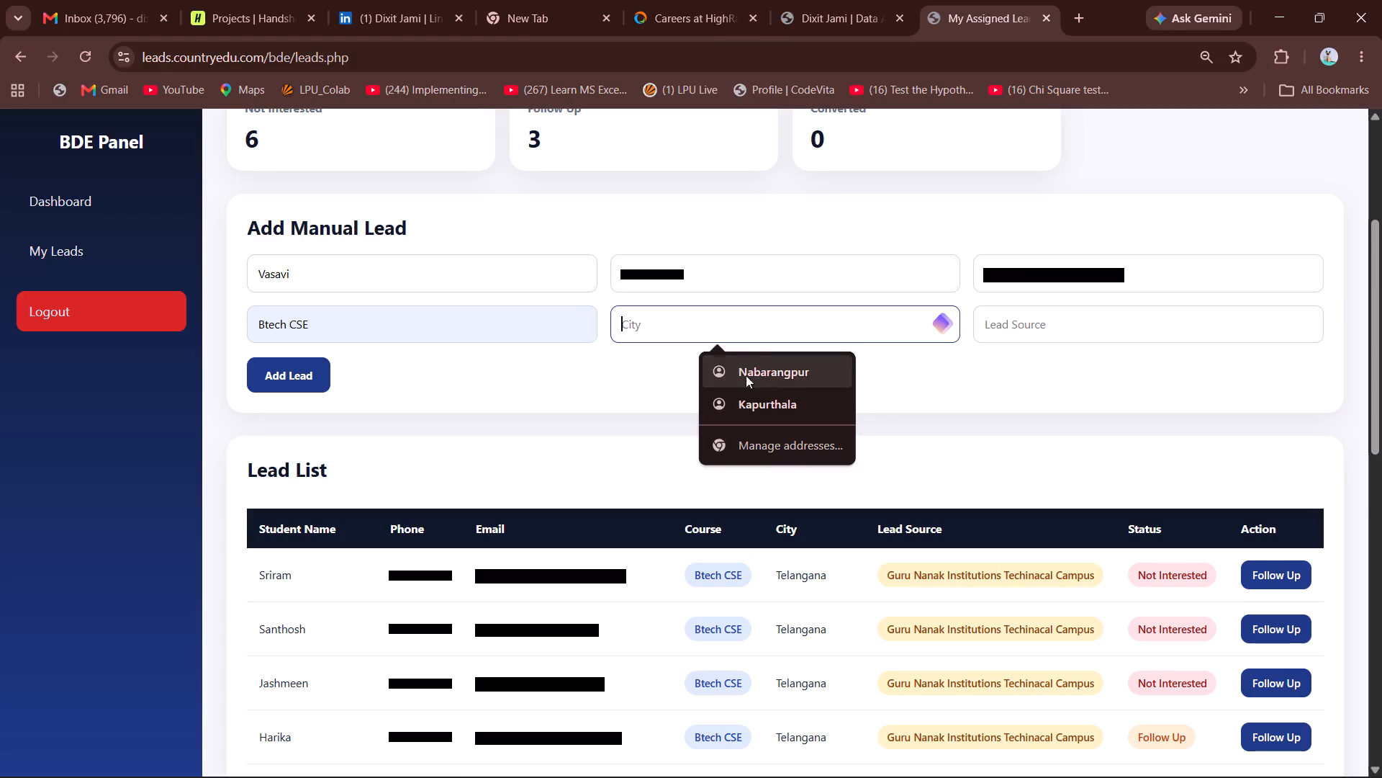
Set the new lead's city to Telangana and source to Guru Nanak Institutions Techinacal Campus, and add the lead.
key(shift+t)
click(749, 367)
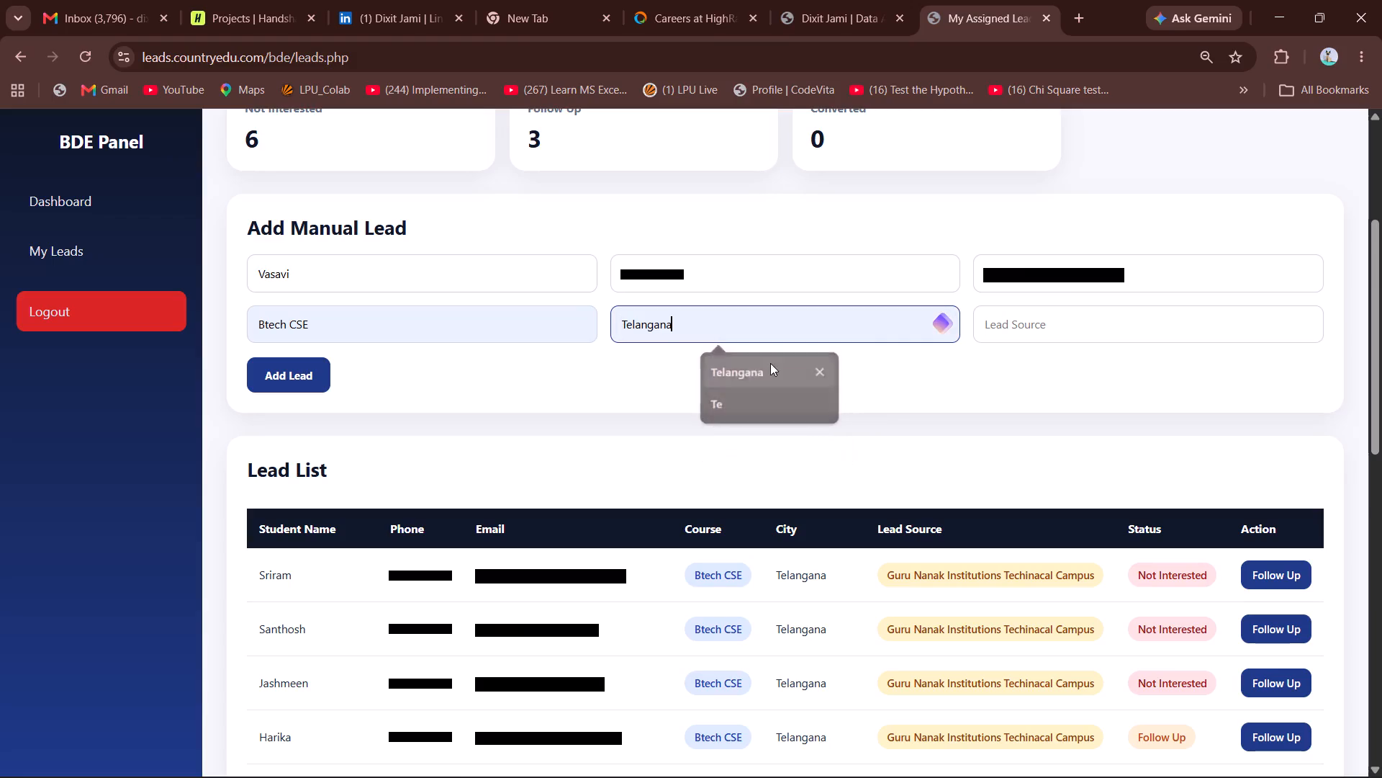
click(1018, 319)
click(1070, 369)
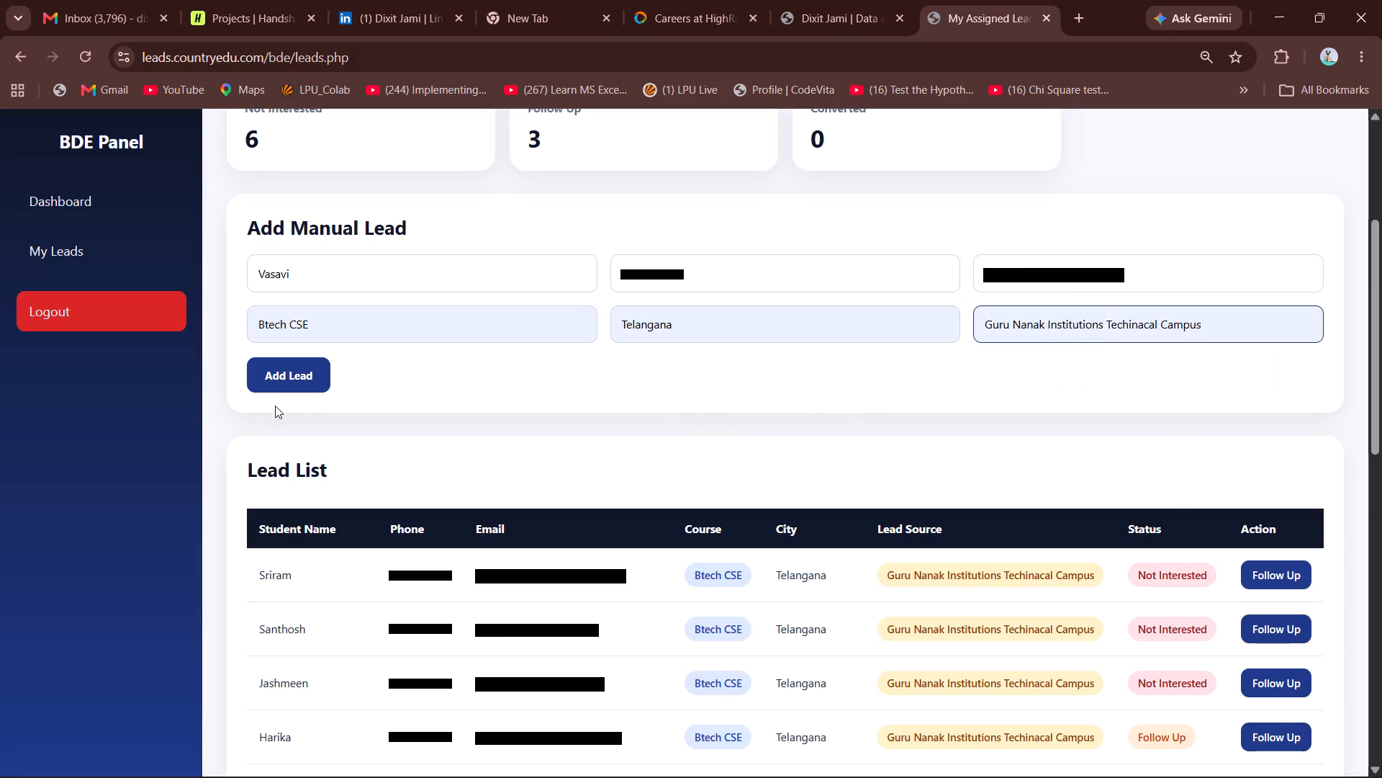
click(284, 400)
click(284, 387)
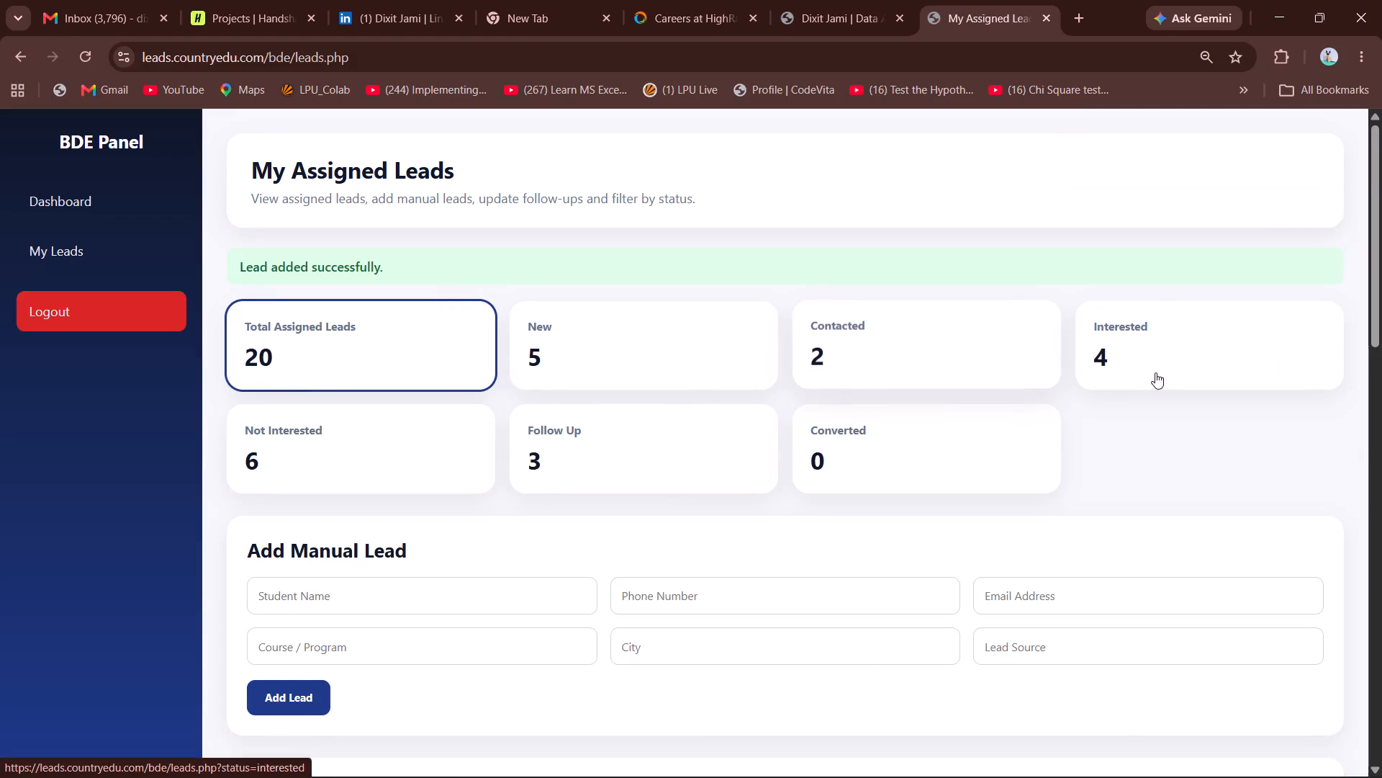
Open the follow-up page for Vasavi from the lead list.
scroll(1044, 573, down, 2)
scroll(1113, 314, up, 1)
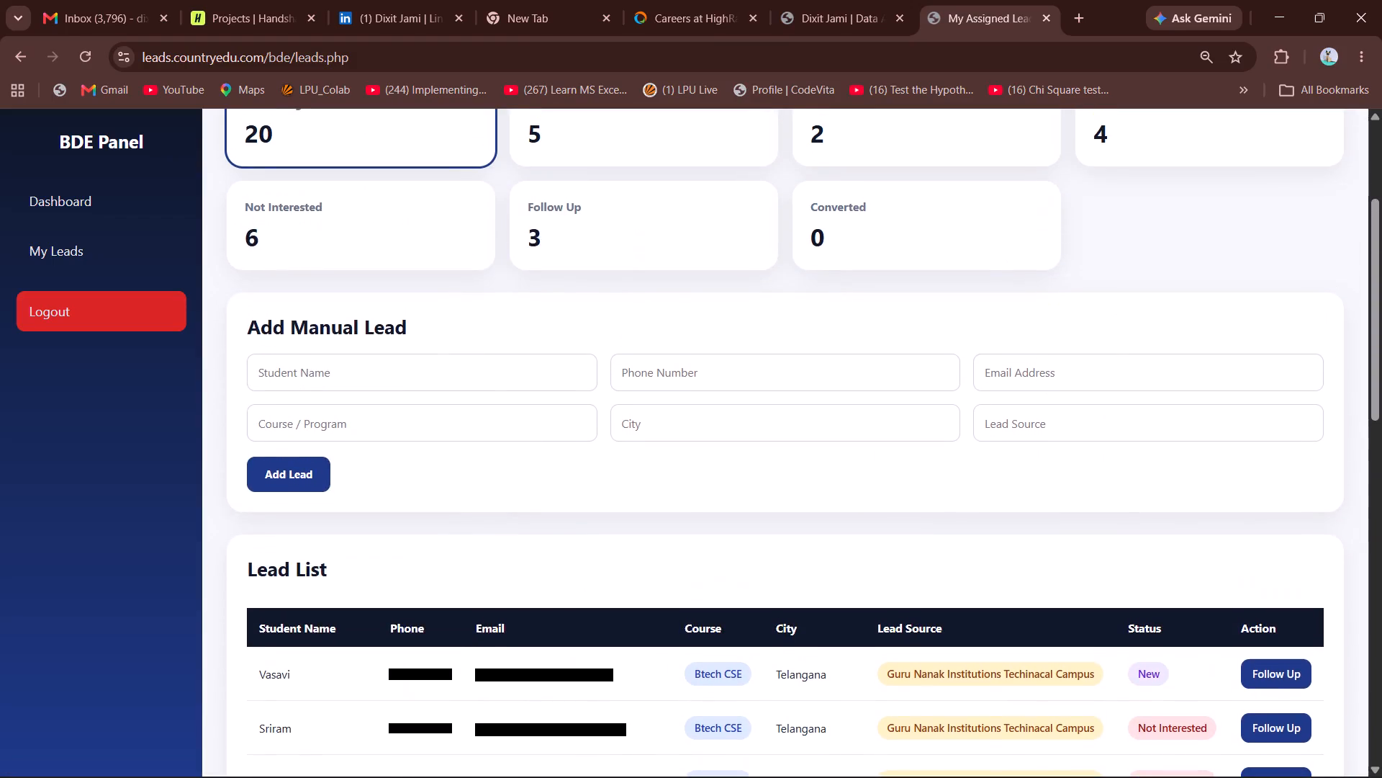
click(1030, 370)
scroll(1033, 481, down, 1)
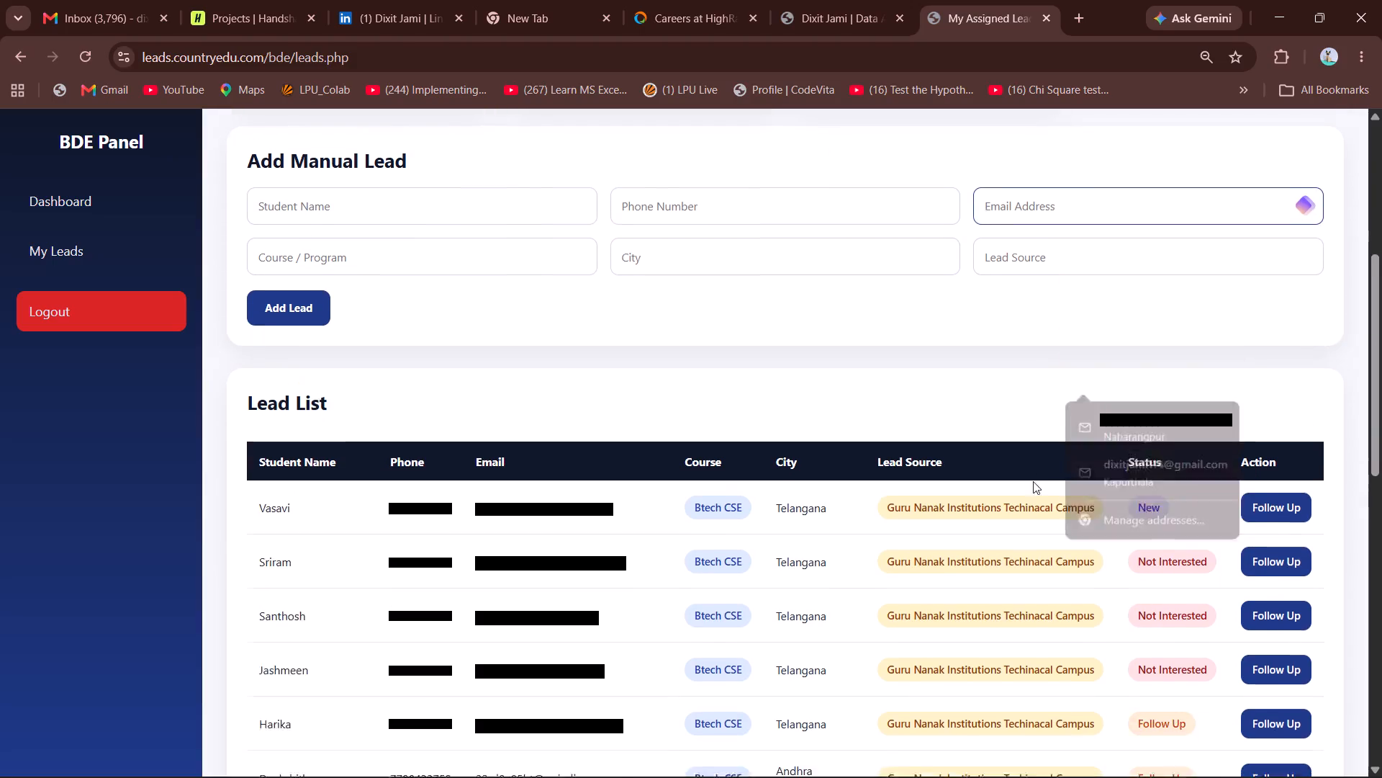
scroll(1041, 381, up, 2)
scroll(1041, 381, down, 2)
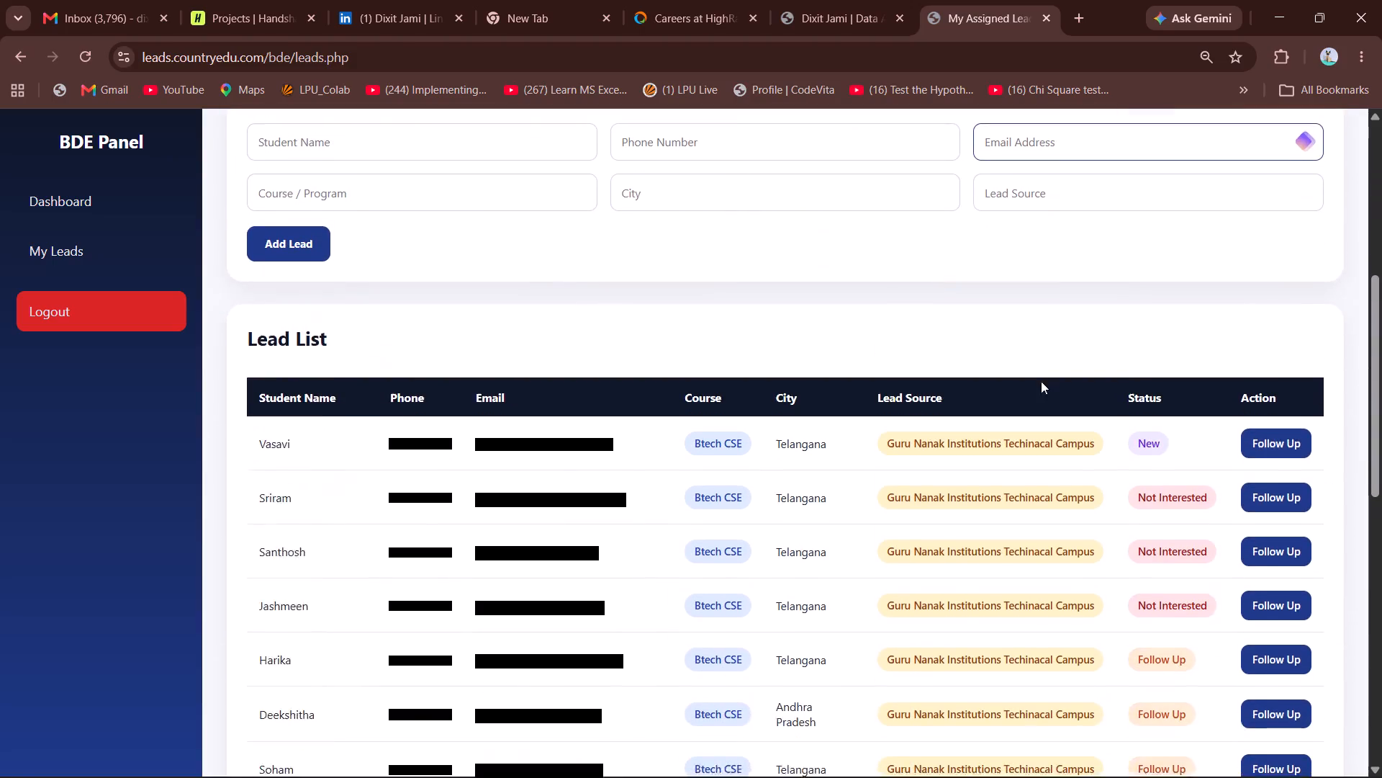
click(1279, 424)
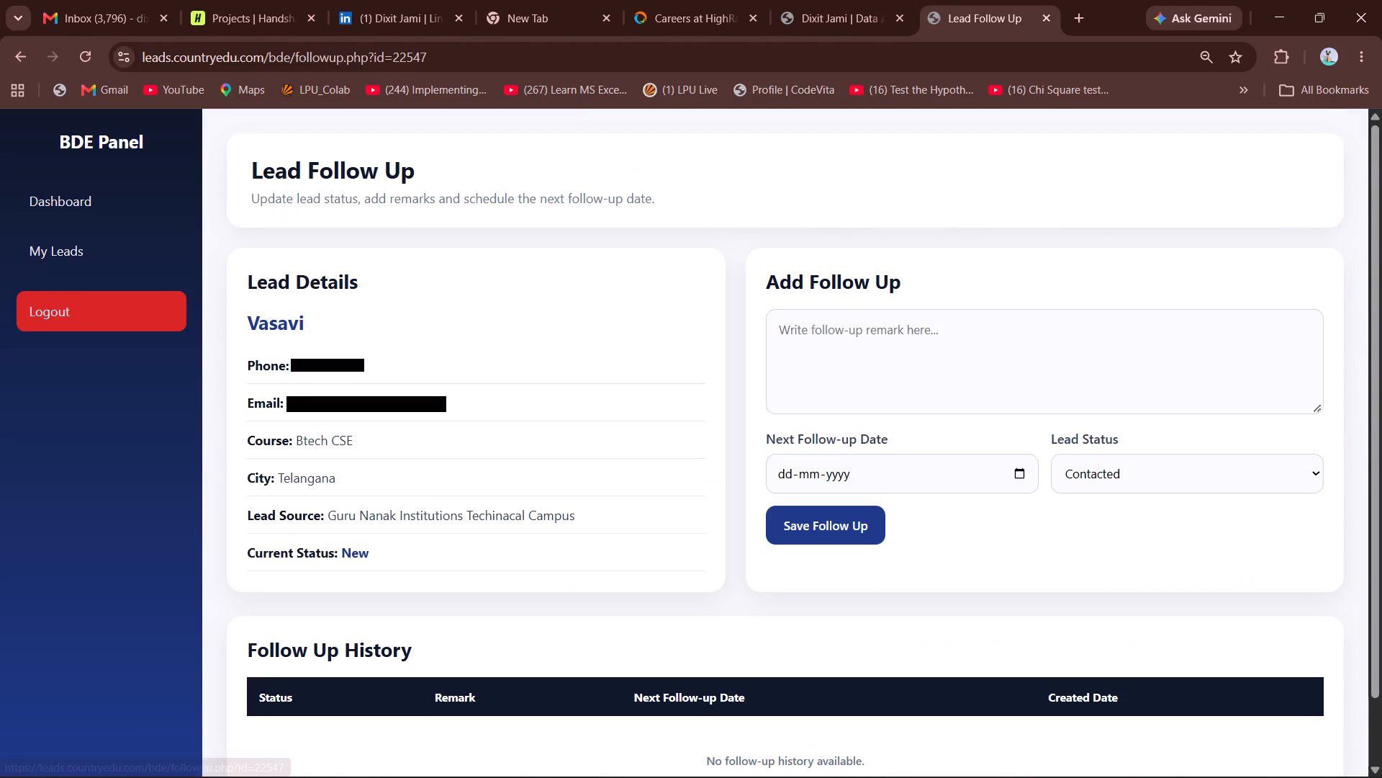
Write the follow-up remark "She said that she will contact me" for Vasavi.
click(880, 359)
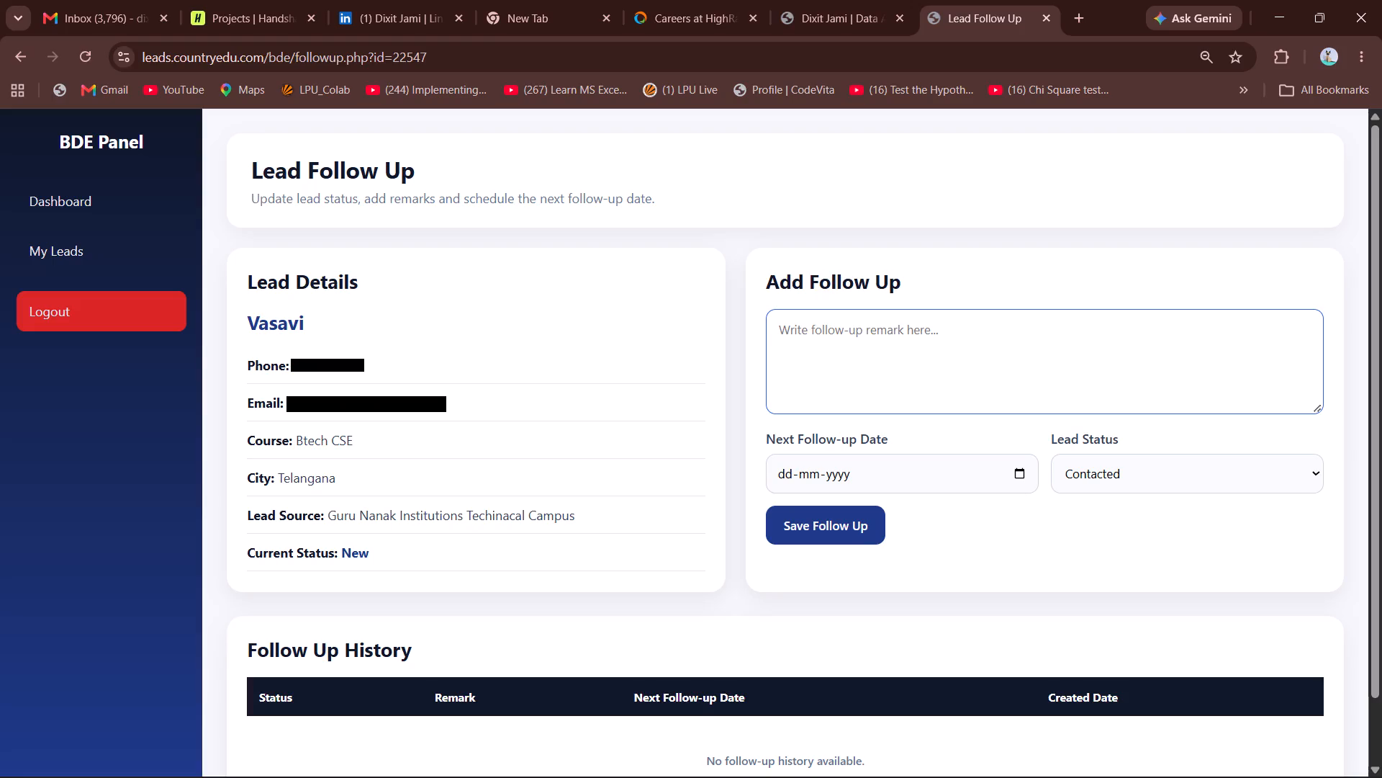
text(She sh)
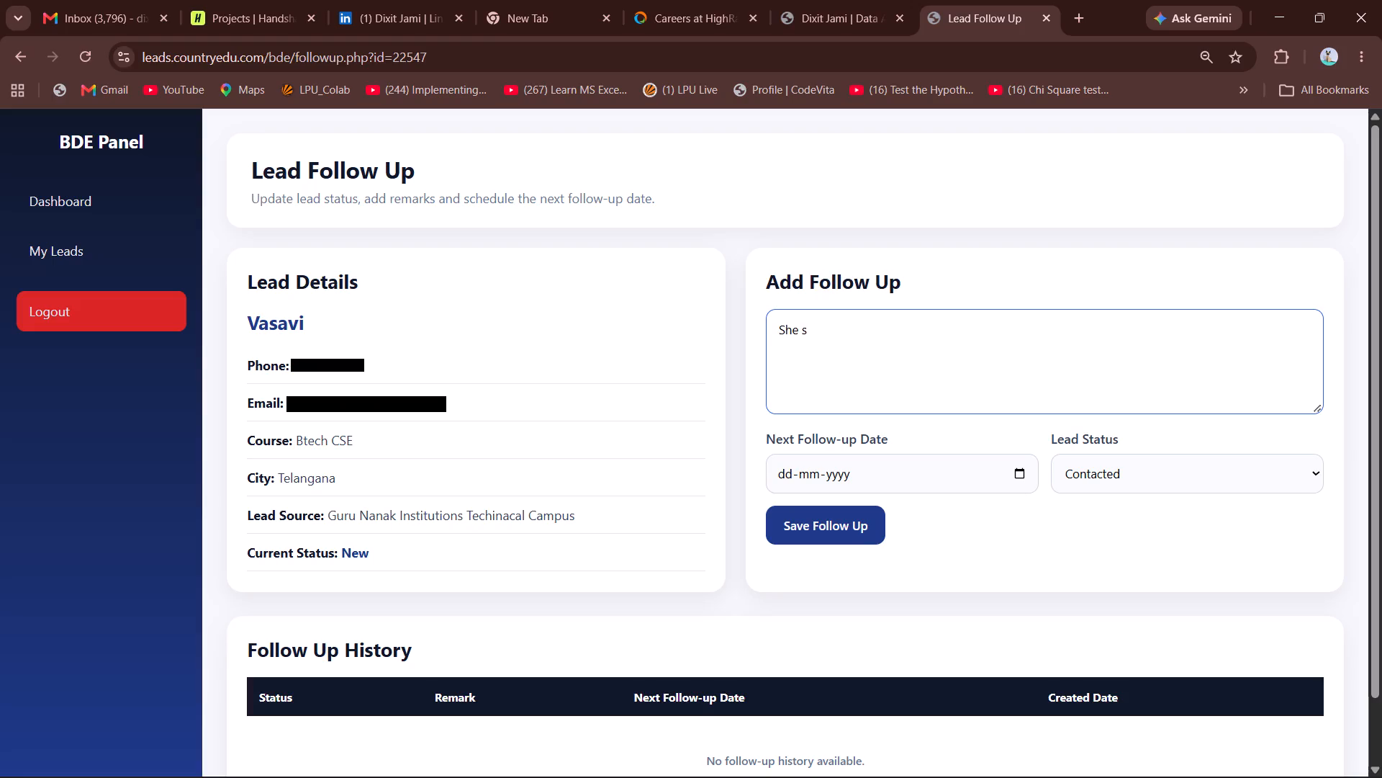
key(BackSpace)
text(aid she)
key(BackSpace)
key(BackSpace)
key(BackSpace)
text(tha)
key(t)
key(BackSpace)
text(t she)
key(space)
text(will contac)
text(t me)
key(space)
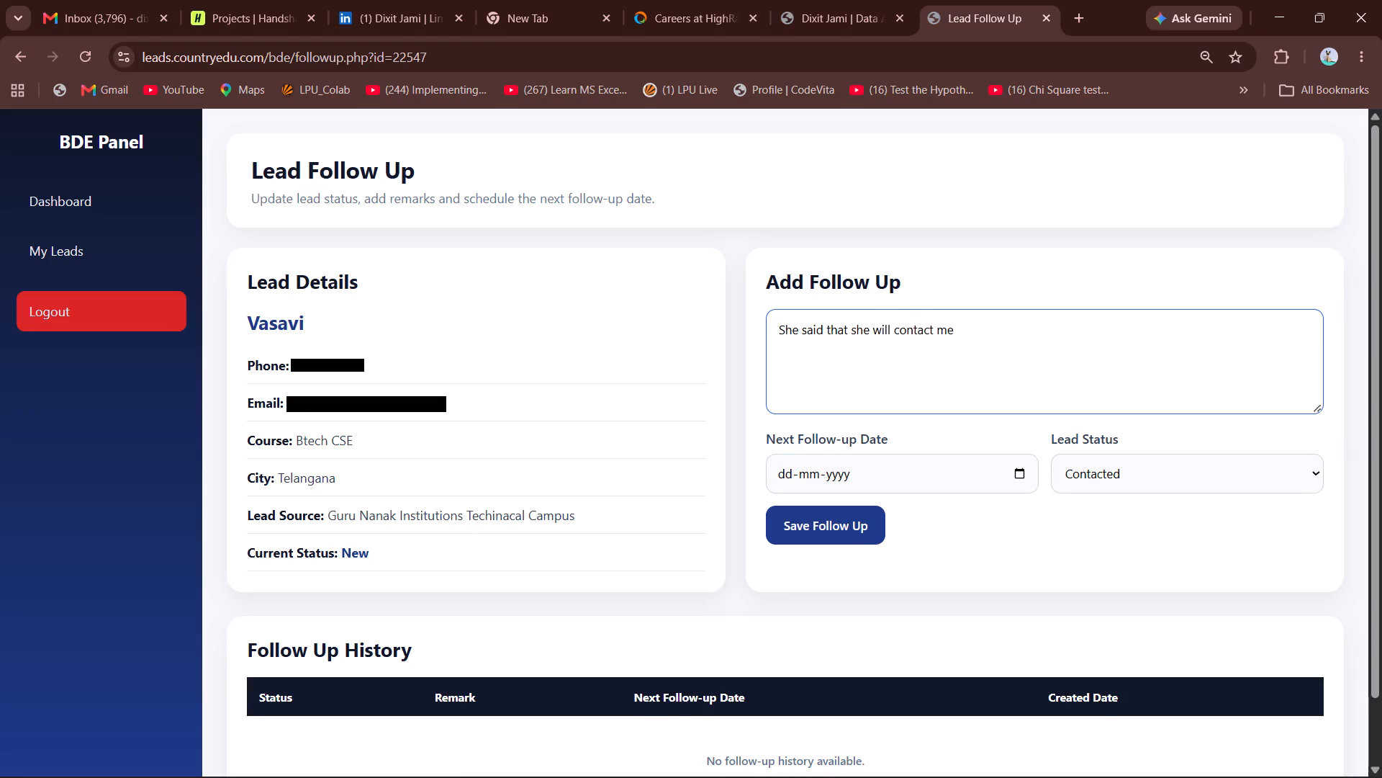
Reword the remark's ending after "She said that", replacing it with "herself she".
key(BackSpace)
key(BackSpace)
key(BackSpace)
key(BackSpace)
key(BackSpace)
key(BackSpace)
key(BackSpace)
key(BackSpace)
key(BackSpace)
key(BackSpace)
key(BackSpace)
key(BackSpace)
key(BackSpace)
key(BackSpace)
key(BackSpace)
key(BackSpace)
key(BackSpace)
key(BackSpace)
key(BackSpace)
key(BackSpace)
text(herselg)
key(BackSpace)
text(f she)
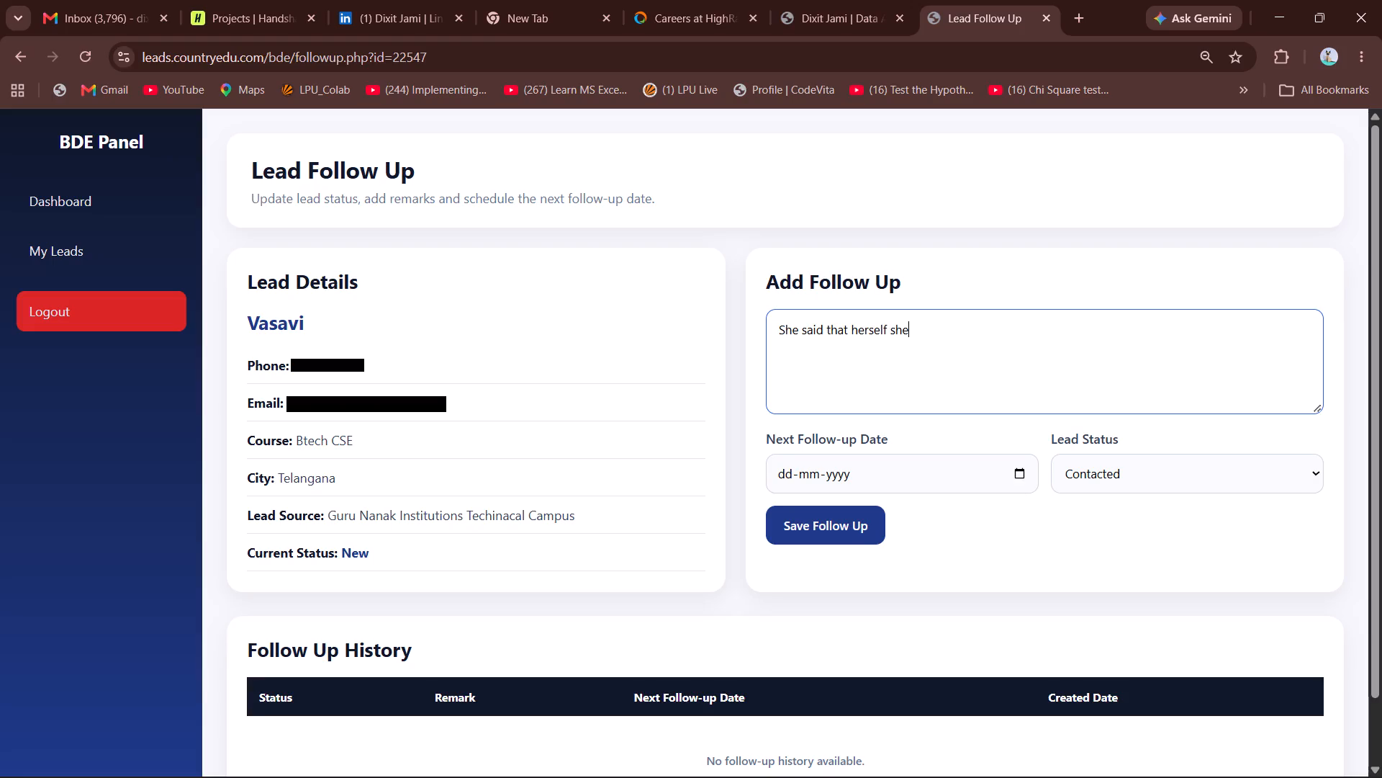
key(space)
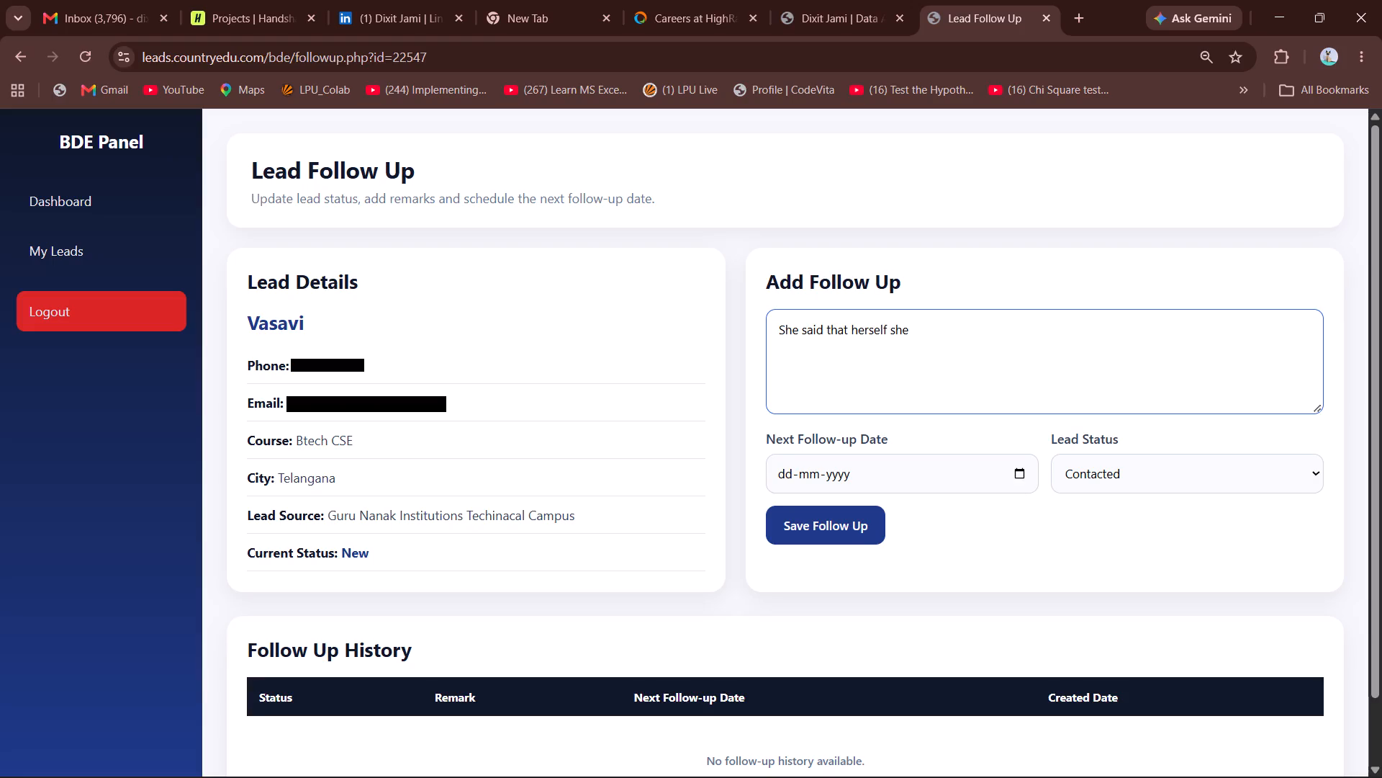
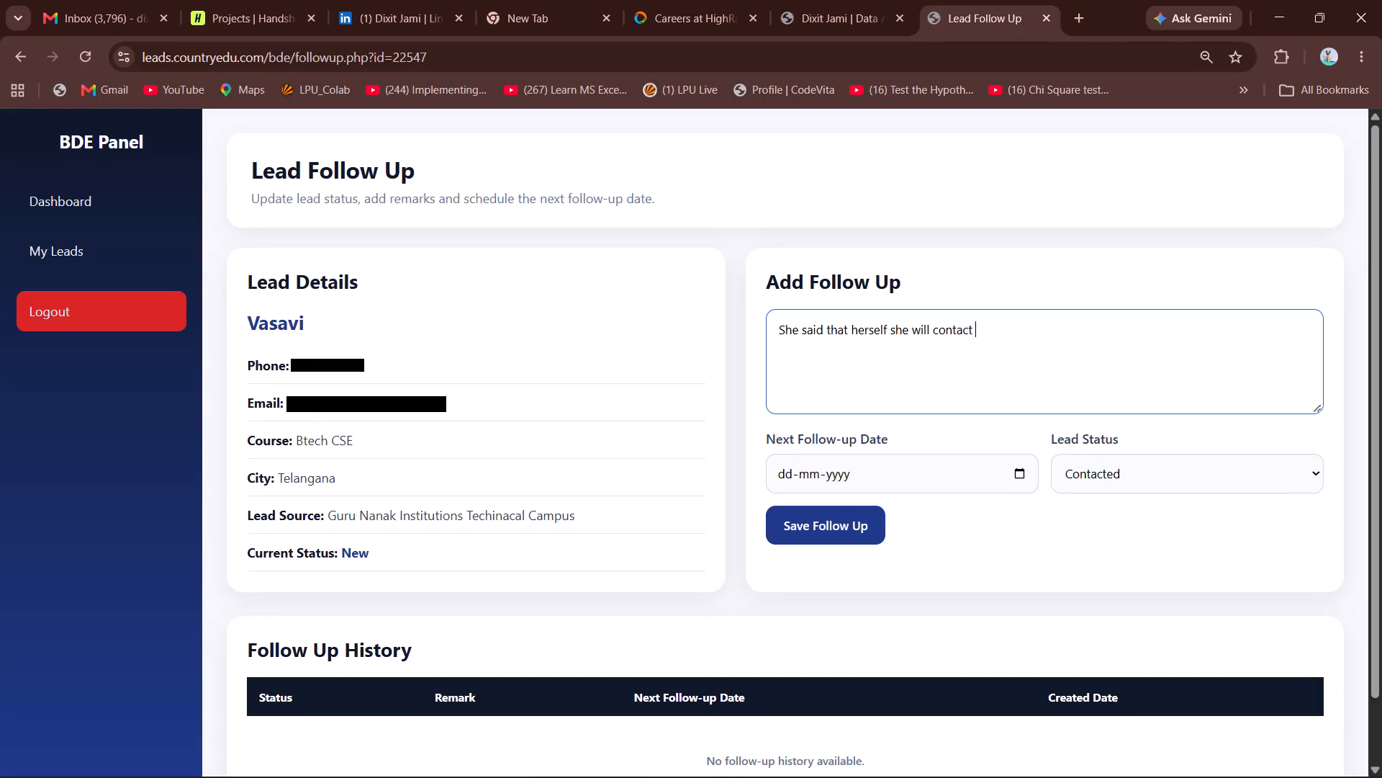
End the remark with "with me" and remove the word "herself" so it reads "She said that she will contact with me".
text(with me)
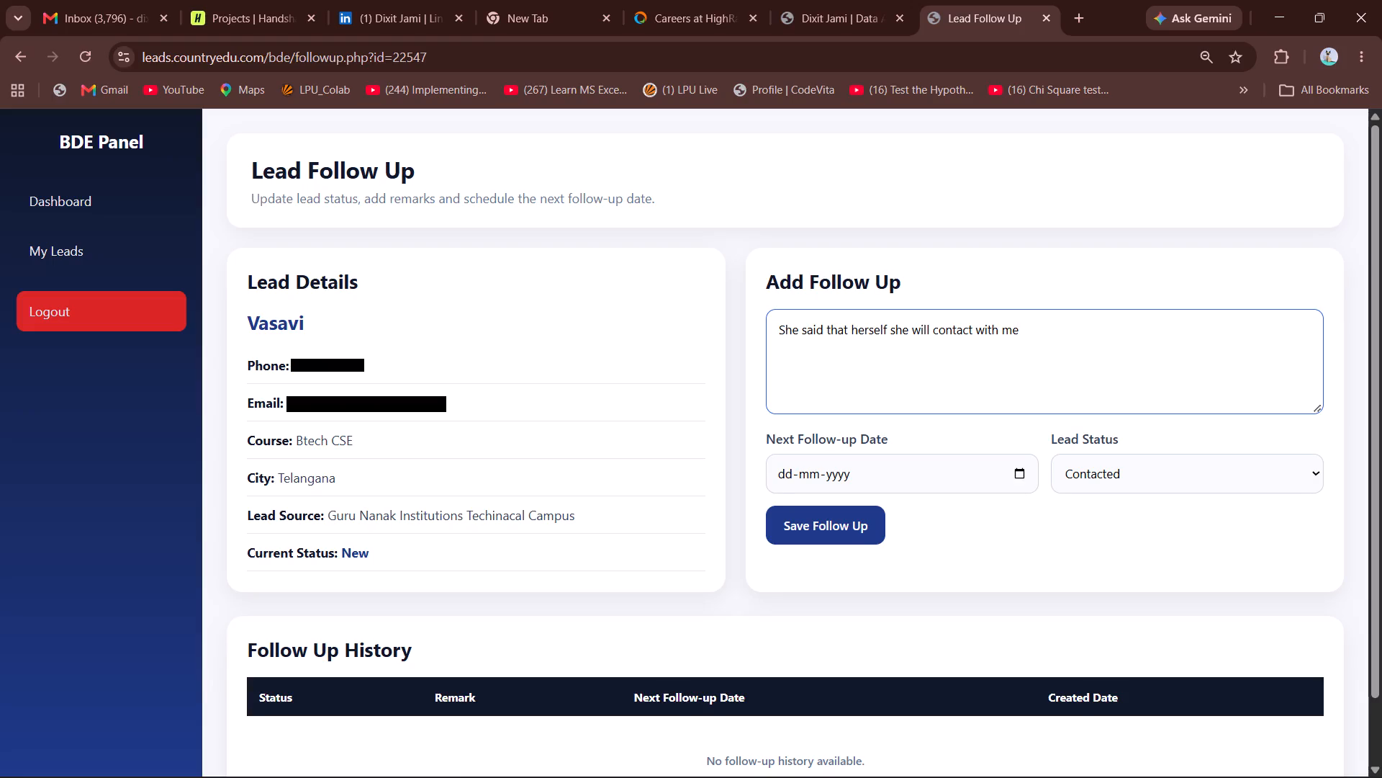
click(891, 333)
key(BackSpace)
key(BackSpace)
key(BackSpace)
key(BackSpace)
key(BackSpace)
key(BackSpace)
key(BackSpace)
key(BackSpace)
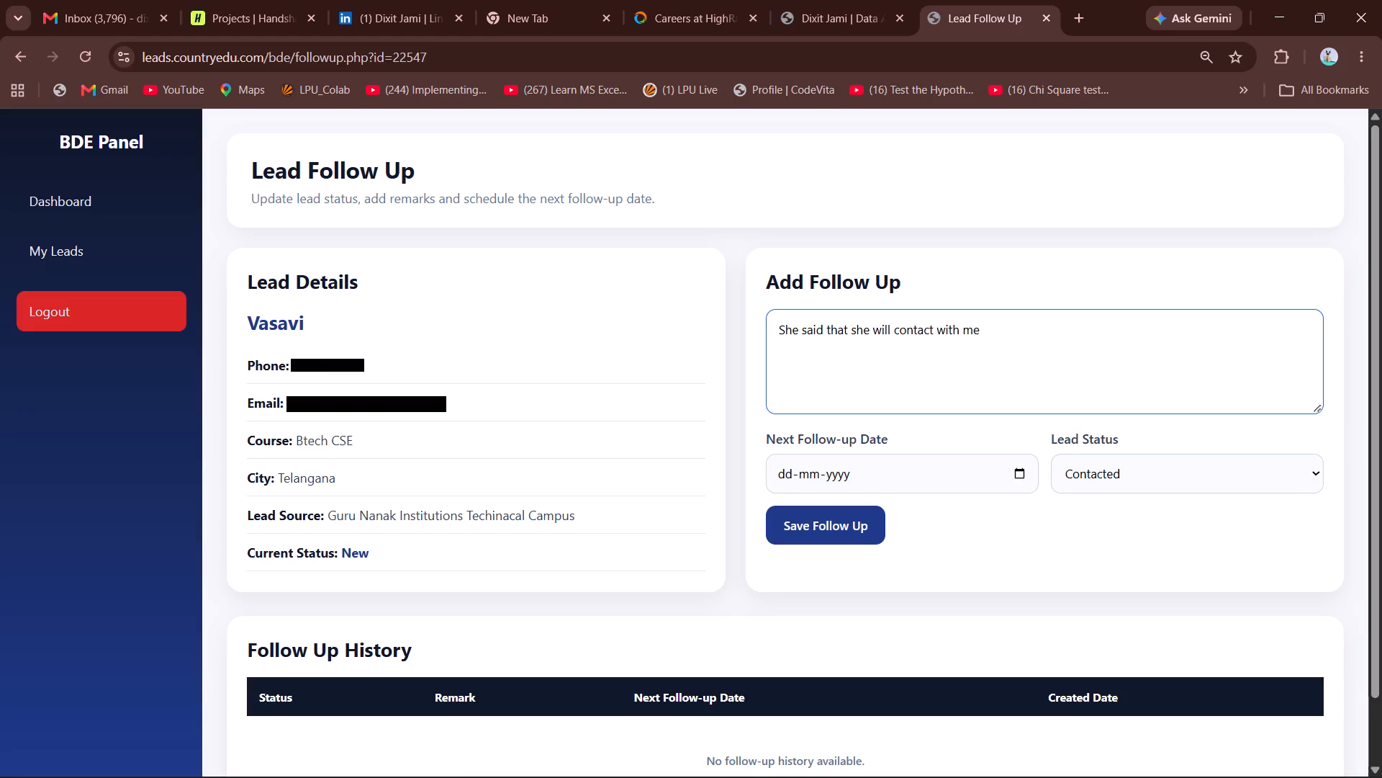
Extend the end of the remark with "tomorrow after knowing about the company".
click(992, 338)
key(space)
text(tomorrow)
key(space)
text(after re)
key(BackSpace)
key(BackSpace)
text(knowing about the company)
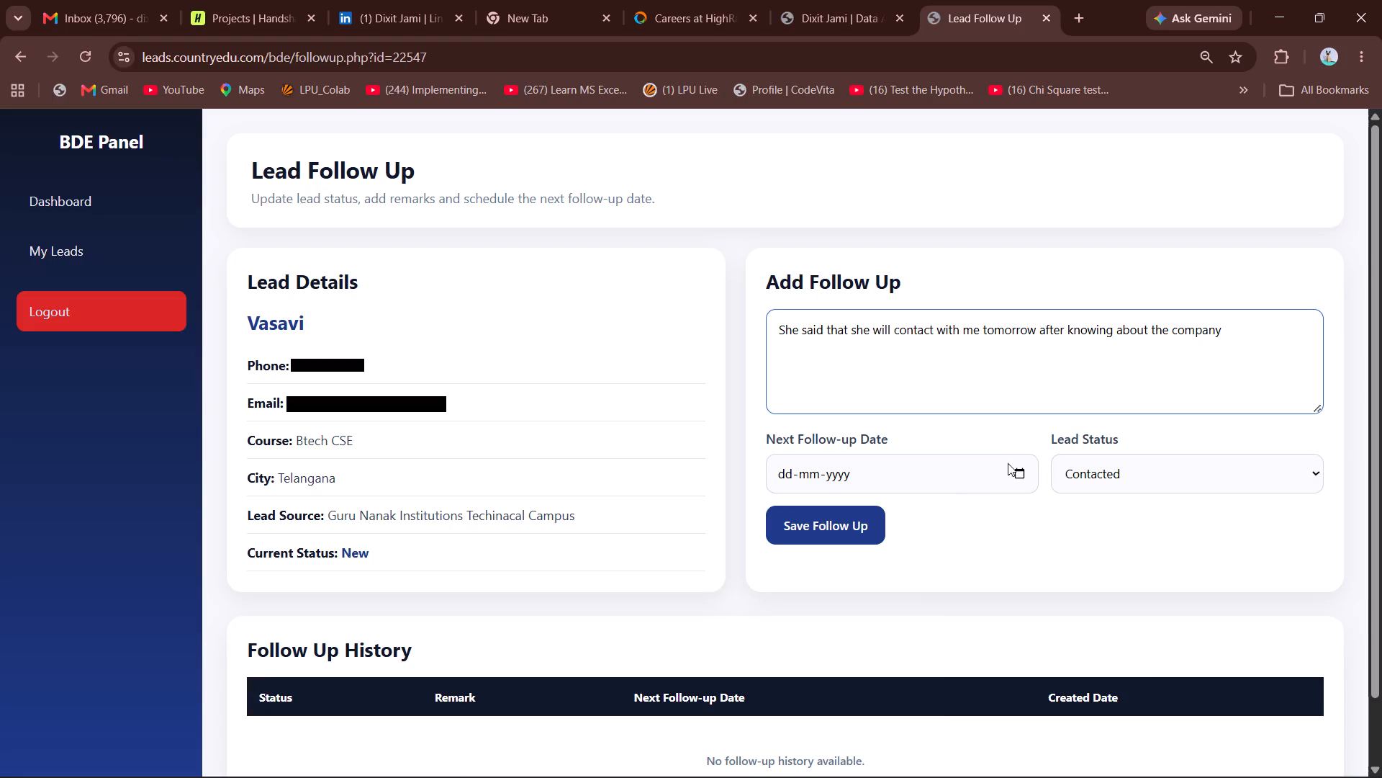
Set the next follow-up date to 31-10-2026 and the lead status to Follow Up Again, and save the follow-up.
click(1017, 470)
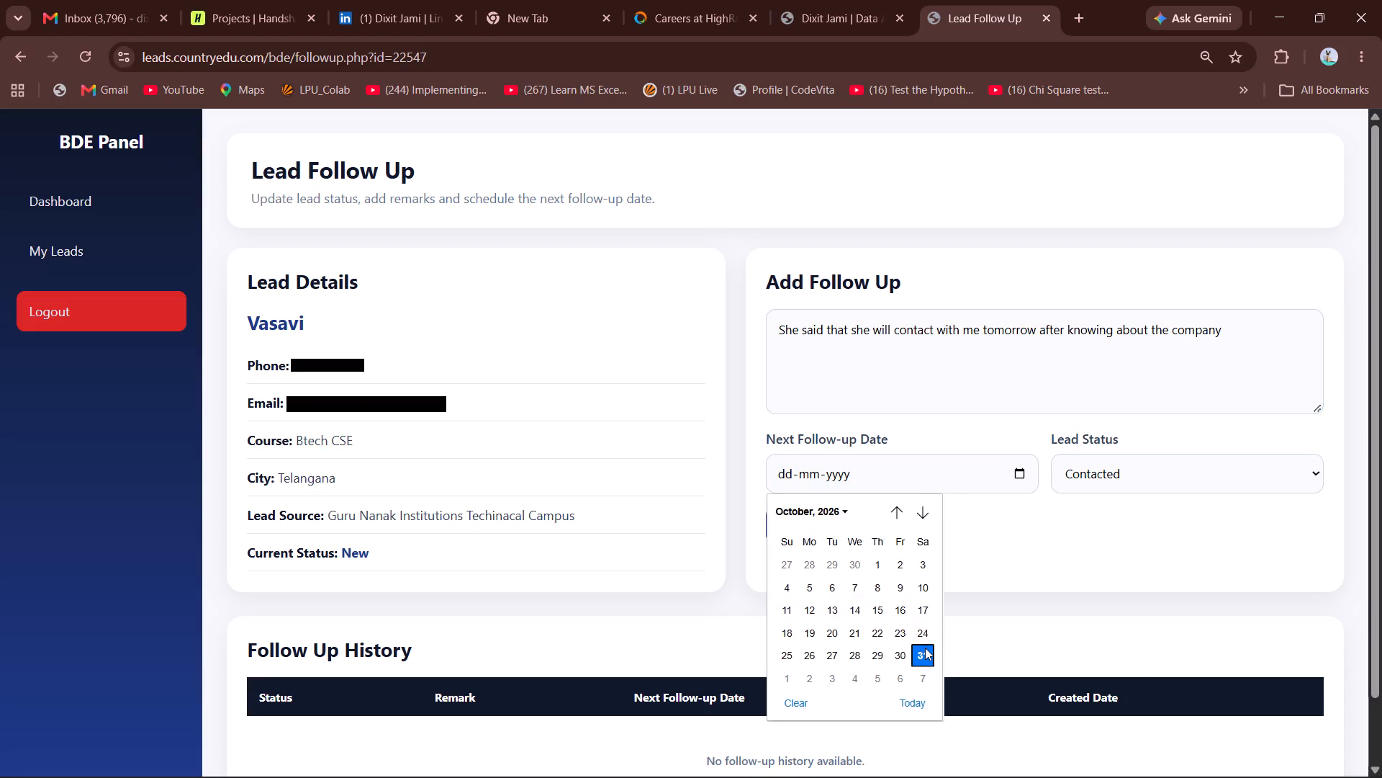
click(925, 648)
click(1168, 474)
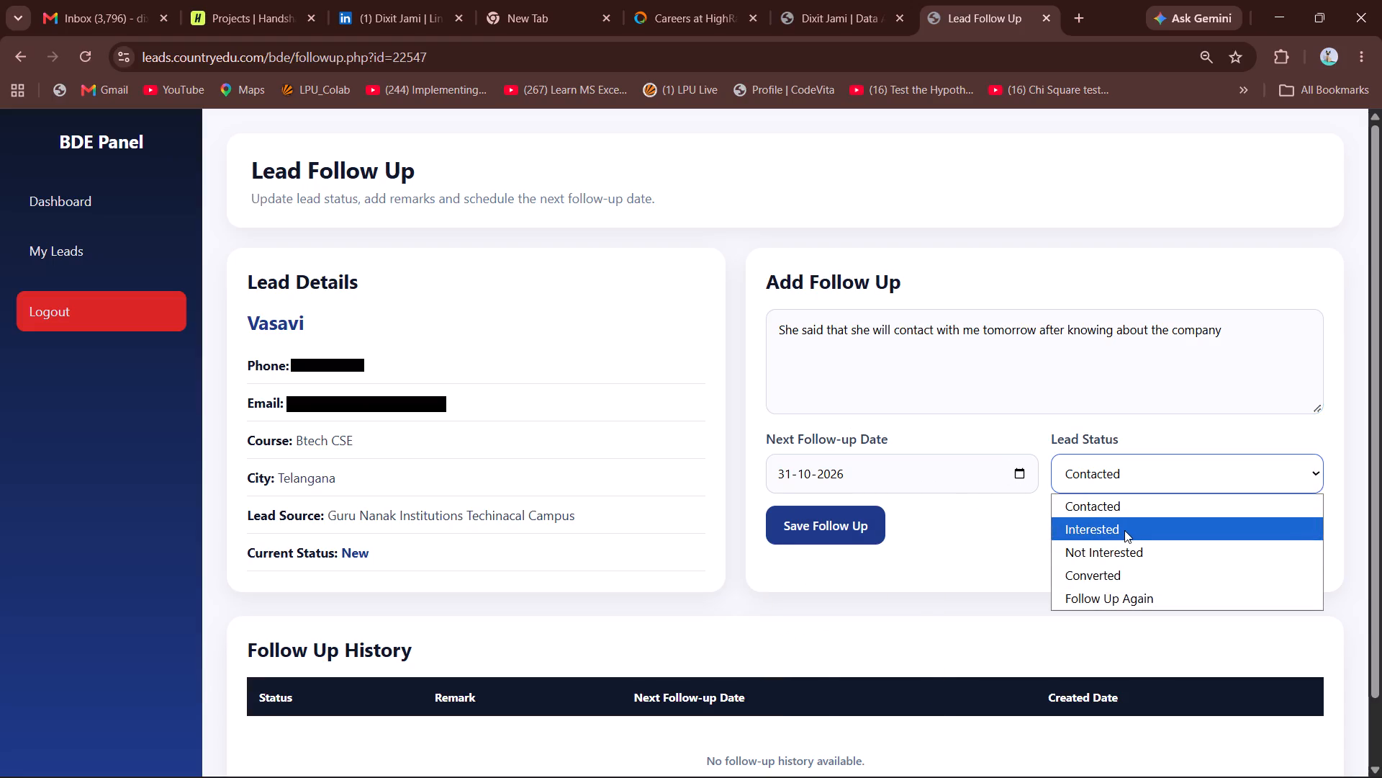
click(1107, 594)
scroll(970, 414, down, 1)
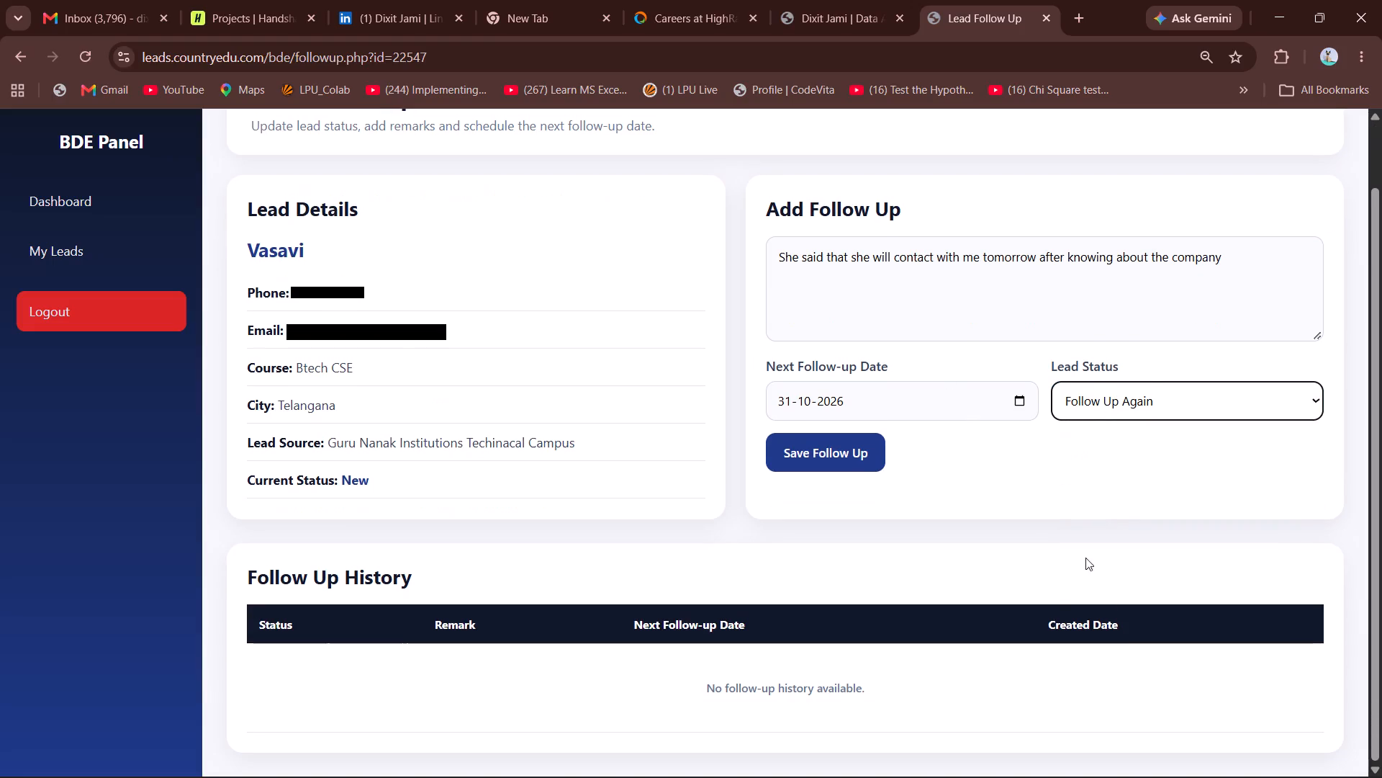
click(867, 459)
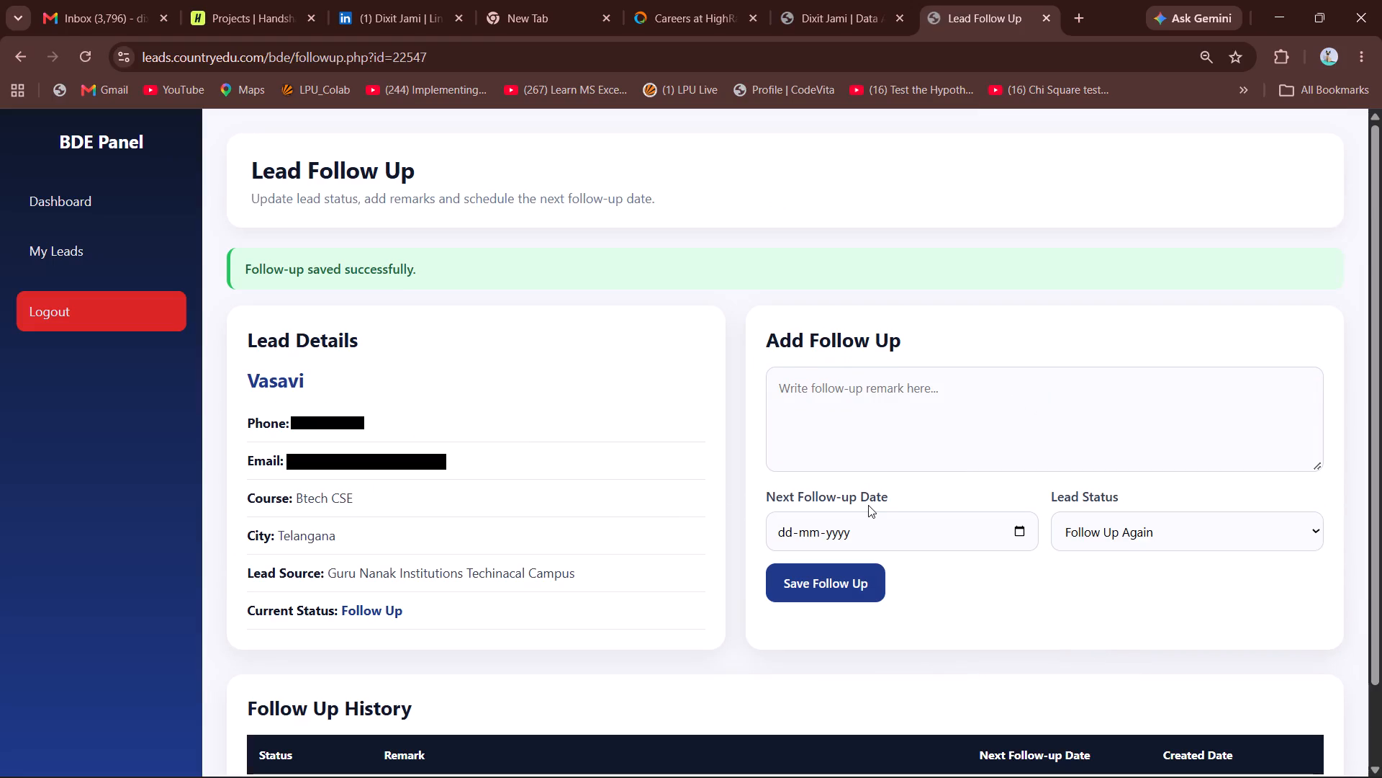
Return to the assigned leads page.
click(64, 254)
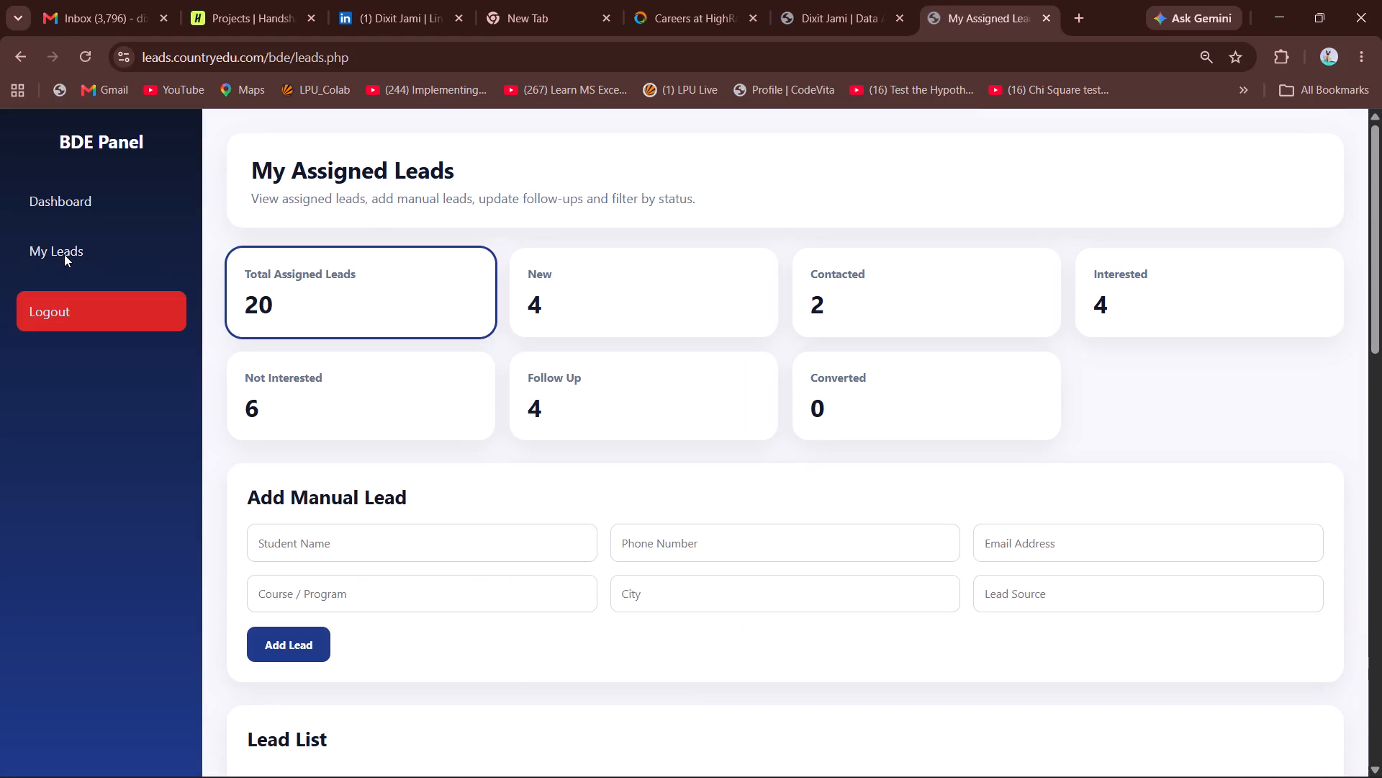